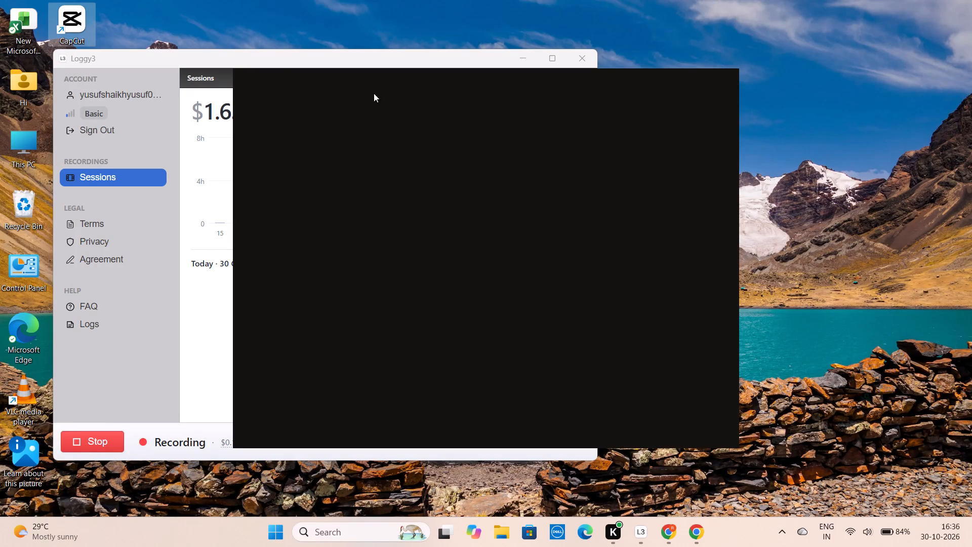
Switch to Chrome, where the notebook "The Cost of Perfection" is open.
{"action": "left_click", "coordinate": [660, 539]}
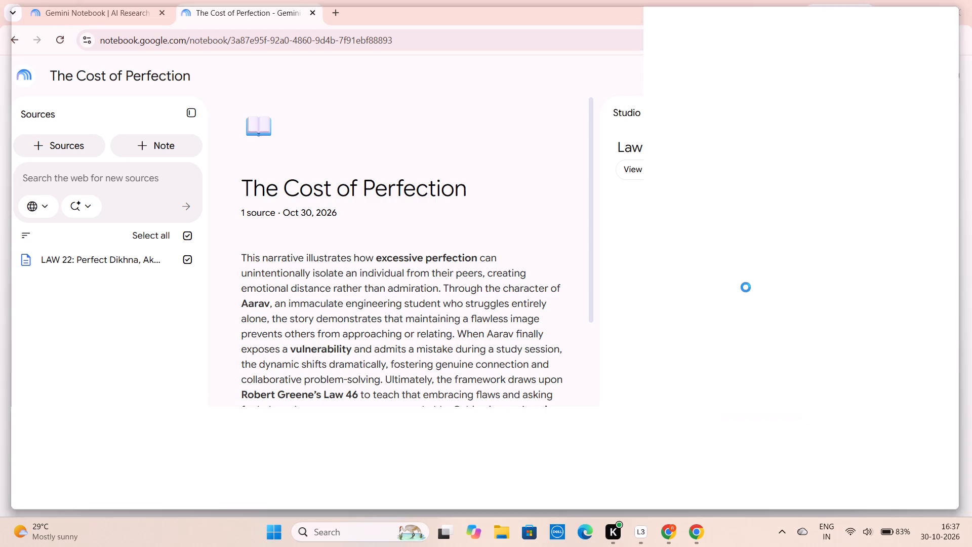
In a new CapCut project, import the video Law_46__Perfect_Dikhna_Kyon_Khatarnak_Hai from Downloads and add it to the timeline.
{"action": "left_click", "coordinate": [462, 129]}
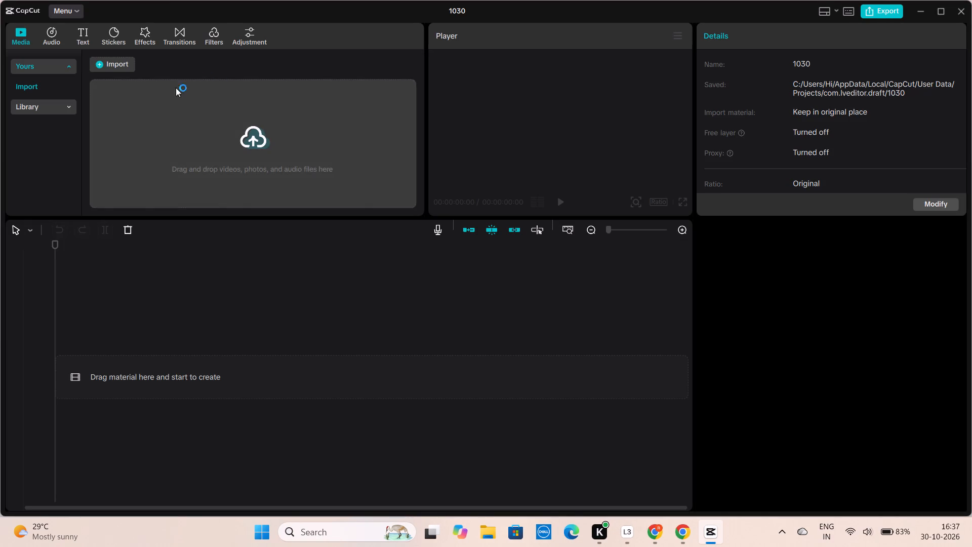
{"action": "left_click", "coordinate": [124, 66]}
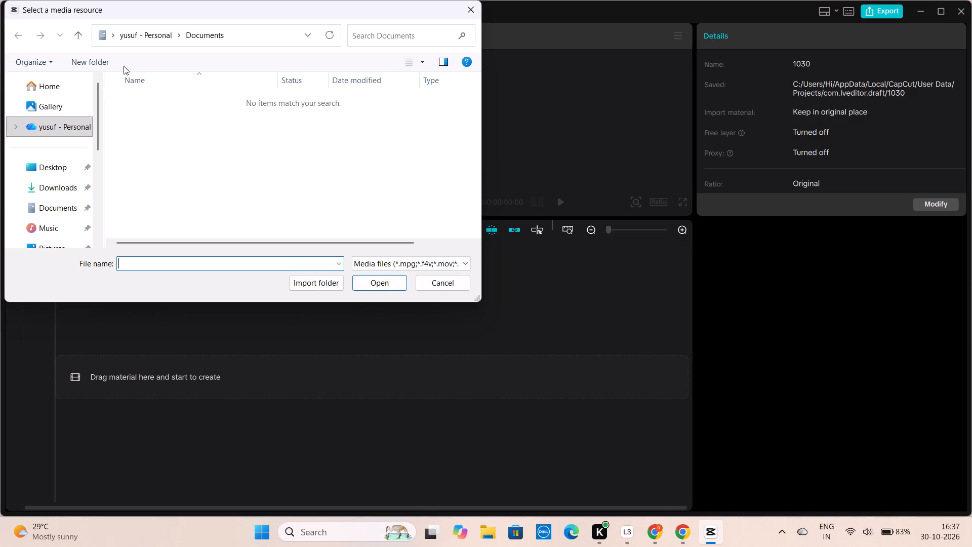
{"action": "left_click", "coordinate": [76, 186]}
{"action": "left_click", "coordinate": [175, 99]}
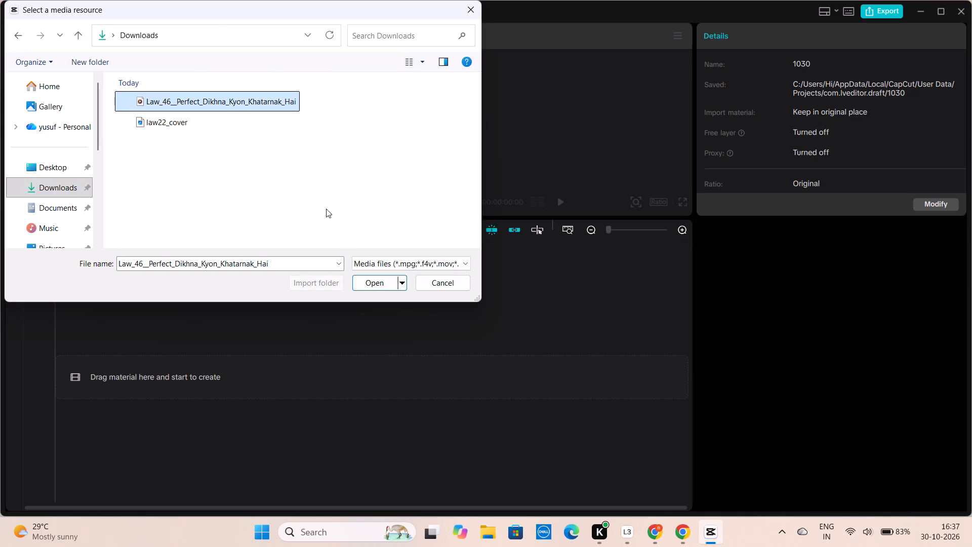
{"action": "left_click", "coordinate": [371, 289]}
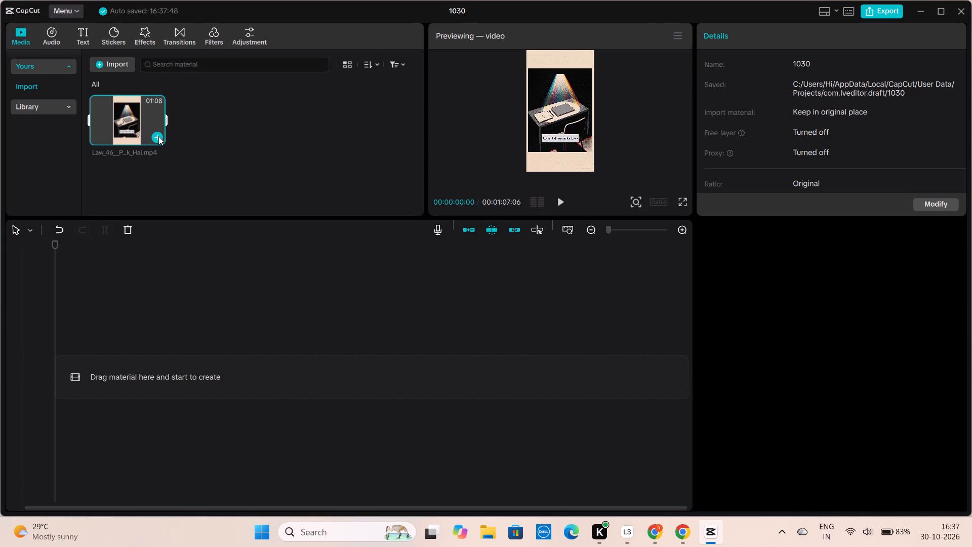
{"action": "left_click", "coordinate": [158, 136]}
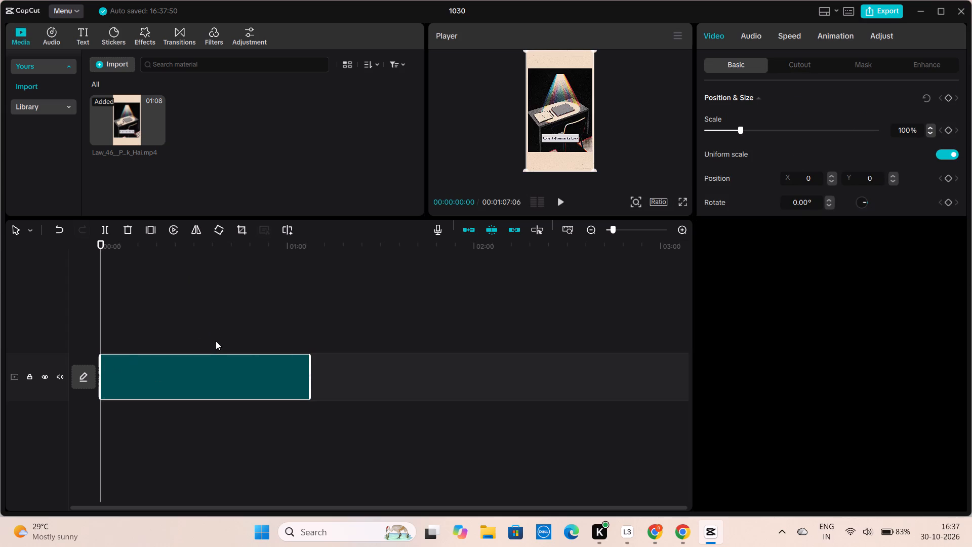
Crop the timeline clip freely to cut a thin strip with the watermark off the bottom of the frame.
{"action": "left_click", "coordinate": [240, 233]}
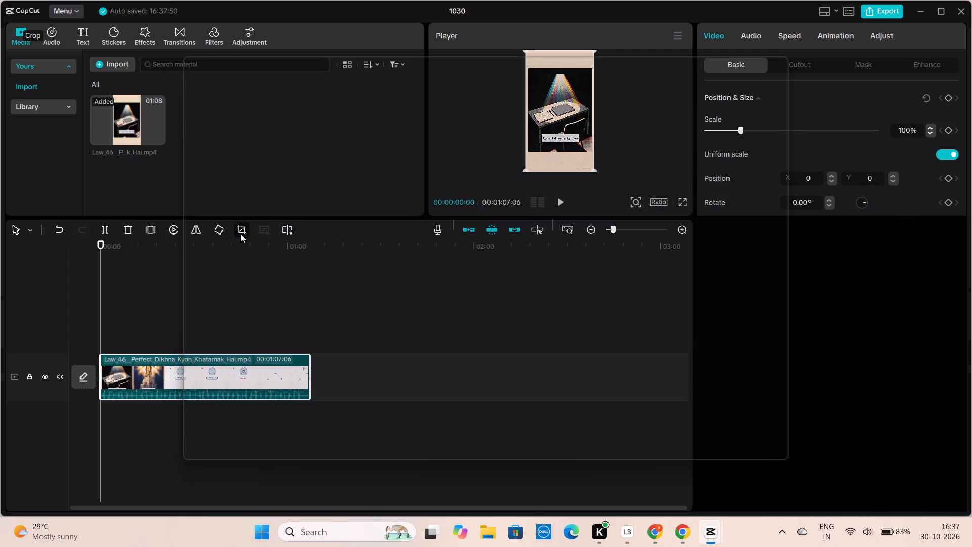
{"action": "left_click_drag", "start_coordinate": [483, 394], "coordinate": [487, 380]}
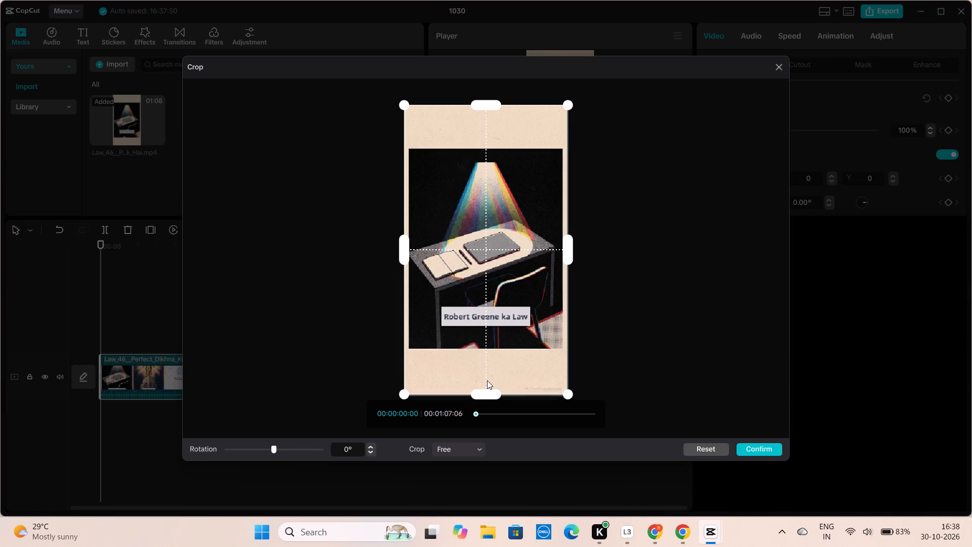
{"action": "left_click_drag", "start_coordinate": [487, 380], "coordinate": [489, 386]}
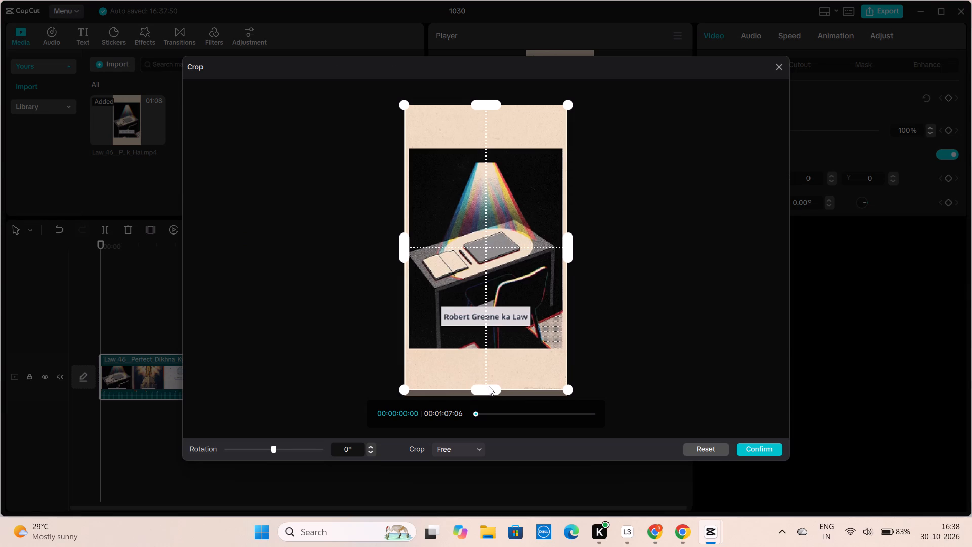
{"action": "left_click_drag", "start_coordinate": [489, 386], "coordinate": [492, 382]}
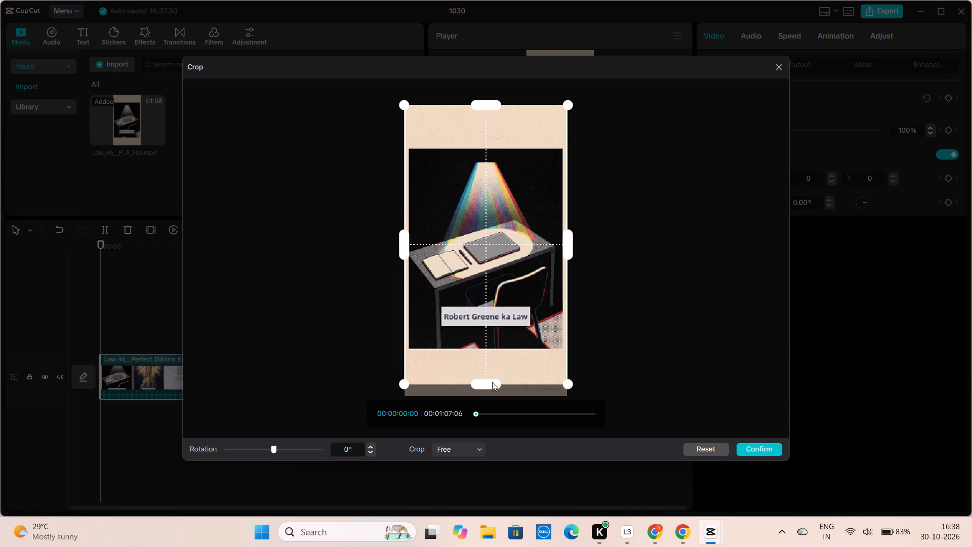
{"action": "left_click", "coordinate": [758, 451]}
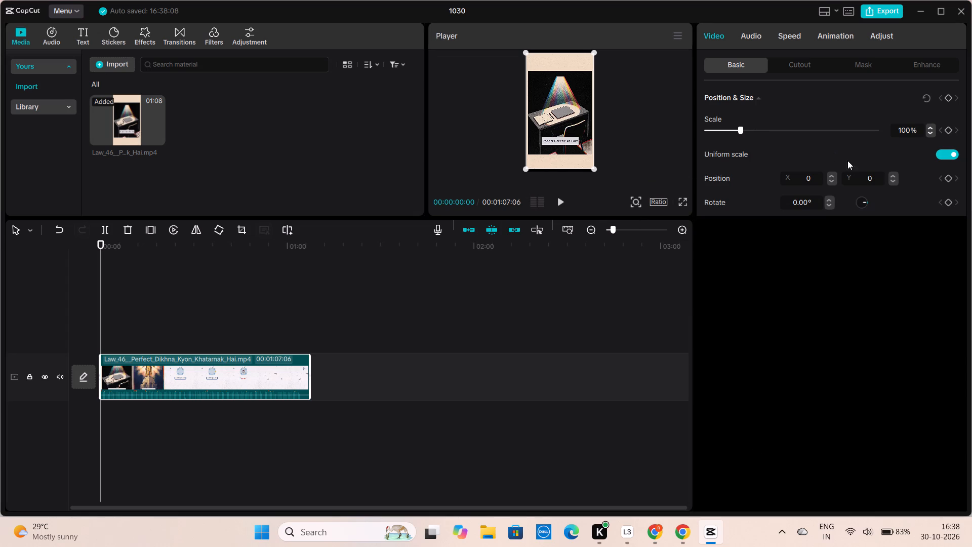
Set the clip's uniform scale to 110% so it fills the frame.
{"action": "triple_click", "coordinate": [929, 127]}
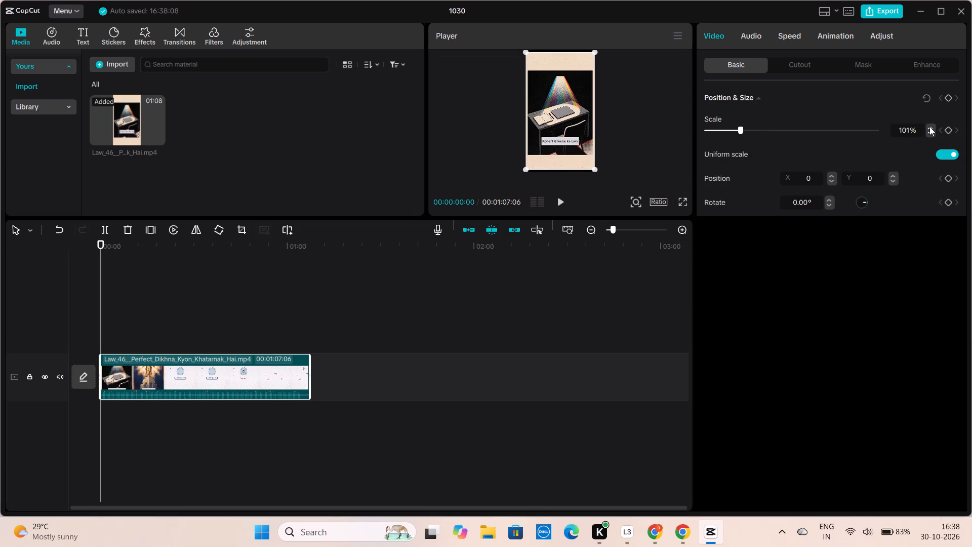
{"action": "triple_click", "coordinate": [929, 127]}
{"action": "double_click", "coordinate": [929, 127]}
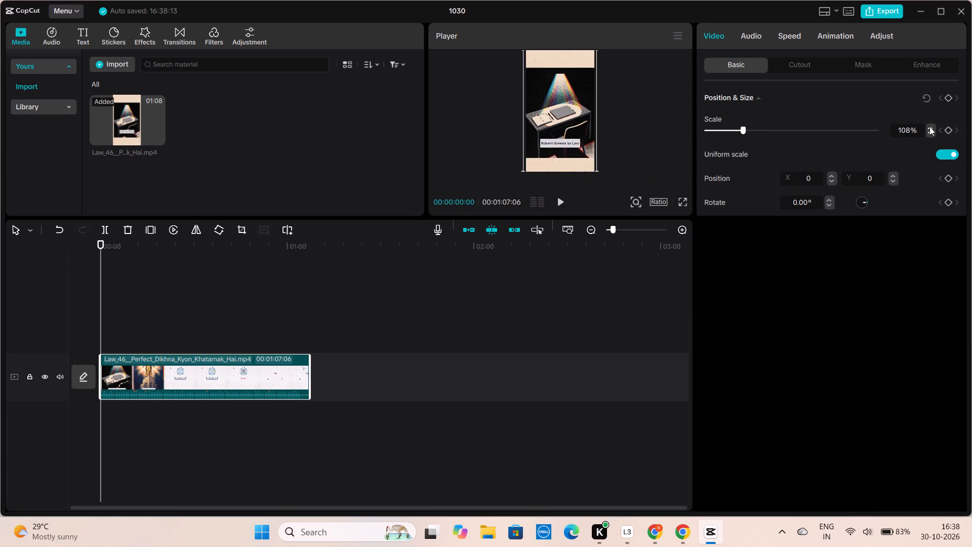
{"action": "left_click", "coordinate": [929, 127]}
{"action": "triple_click", "coordinate": [929, 127]}
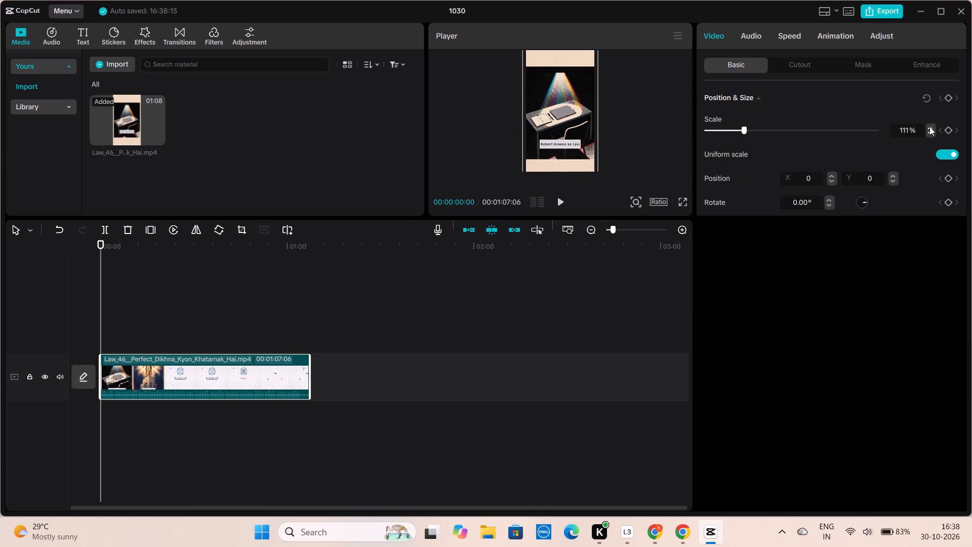
{"action": "triple_click", "coordinate": [929, 127]}
{"action": "triple_click", "coordinate": [929, 127]}
{"action": "triple_click", "coordinate": [929, 127]}
{"action": "triple_click", "coordinate": [929, 127]}
{"action": "left_click", "coordinate": [929, 127]}
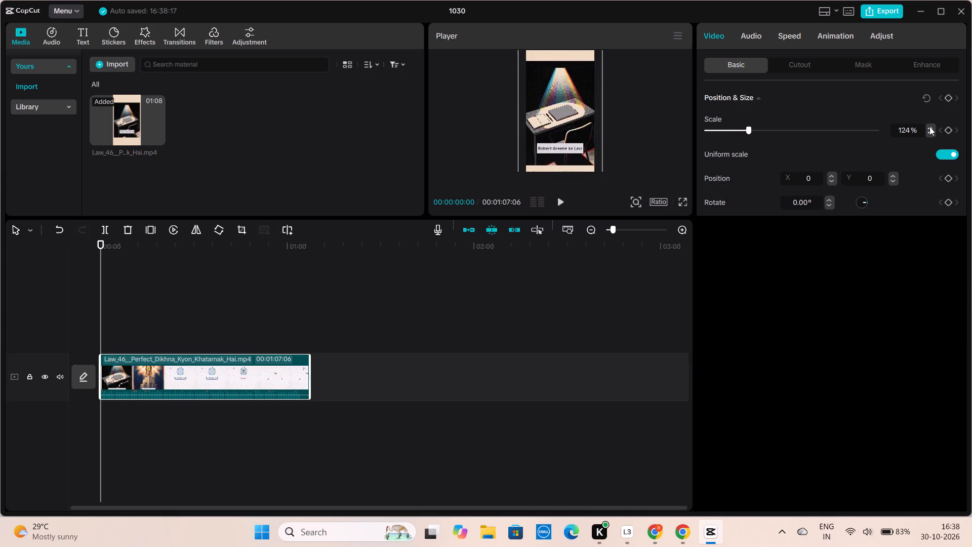
{"action": "triple_click", "coordinate": [930, 134]}
{"action": "triple_click", "coordinate": [930, 134]}
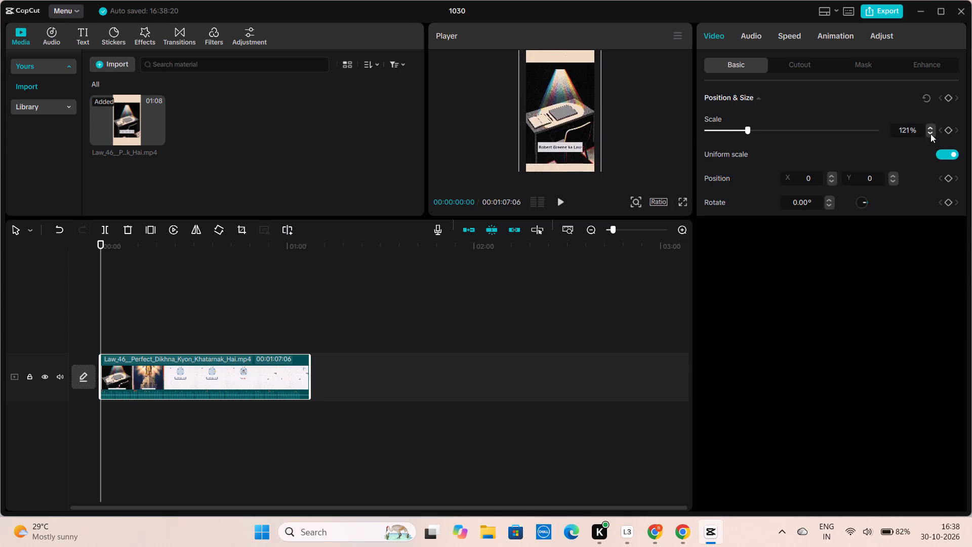
{"action": "triple_click", "coordinate": [930, 134]}
{"action": "double_click", "coordinate": [930, 134]}
{"action": "triple_click", "coordinate": [930, 134]}
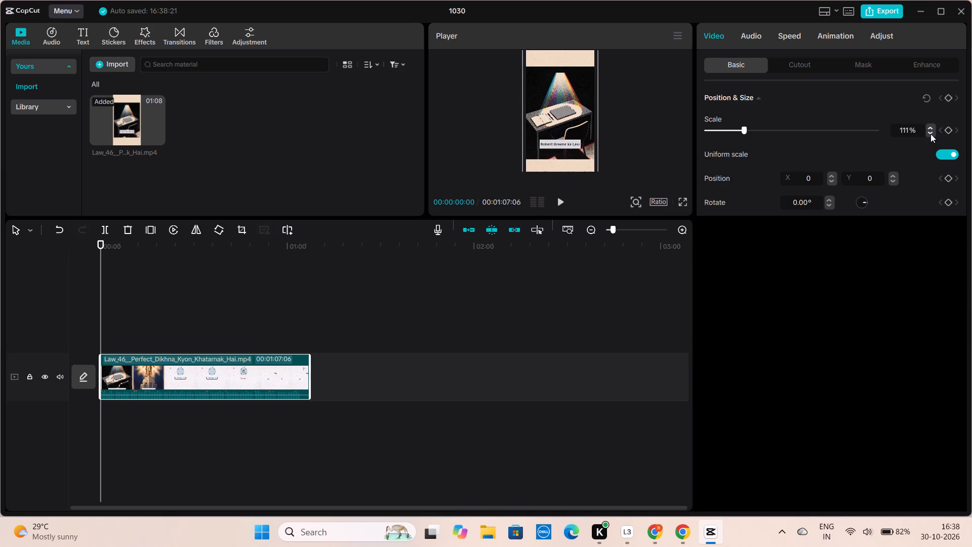
{"action": "left_click", "coordinate": [930, 134]}
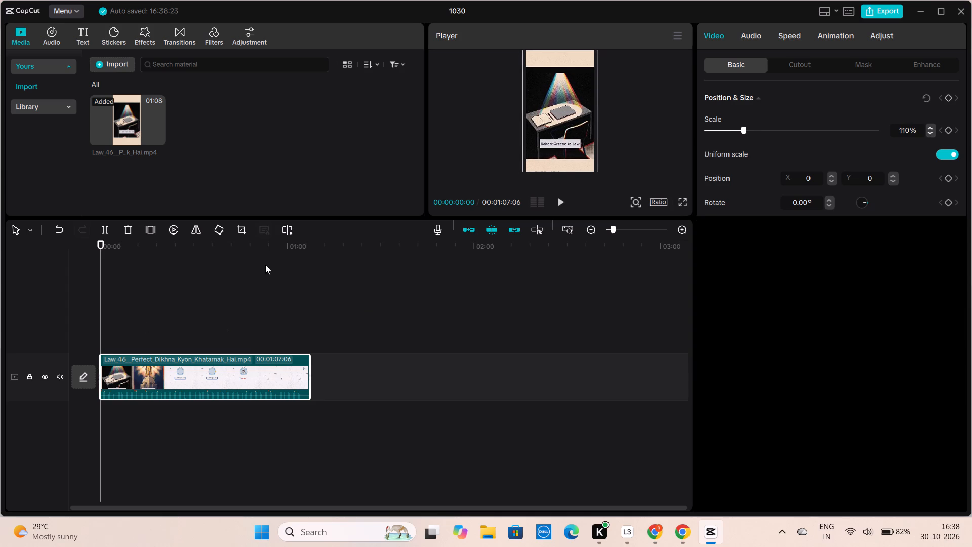
Split the clip at 00:01:04:05, just before the Gemini Notebook end card, and delete the trailing segment.
{"action": "left_click", "coordinate": [277, 280]}
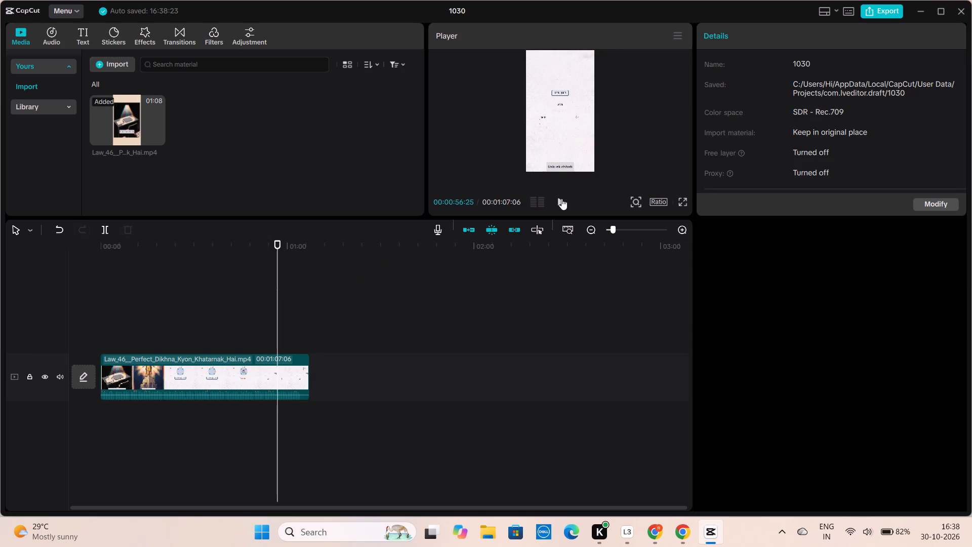
{"action": "left_click", "coordinate": [561, 199]}
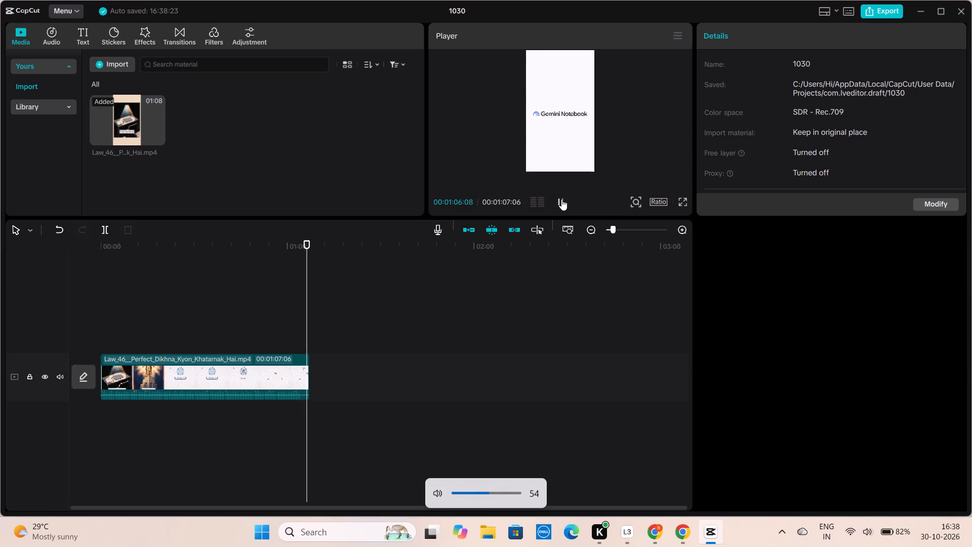
{"action": "left_click", "coordinate": [279, 301]}
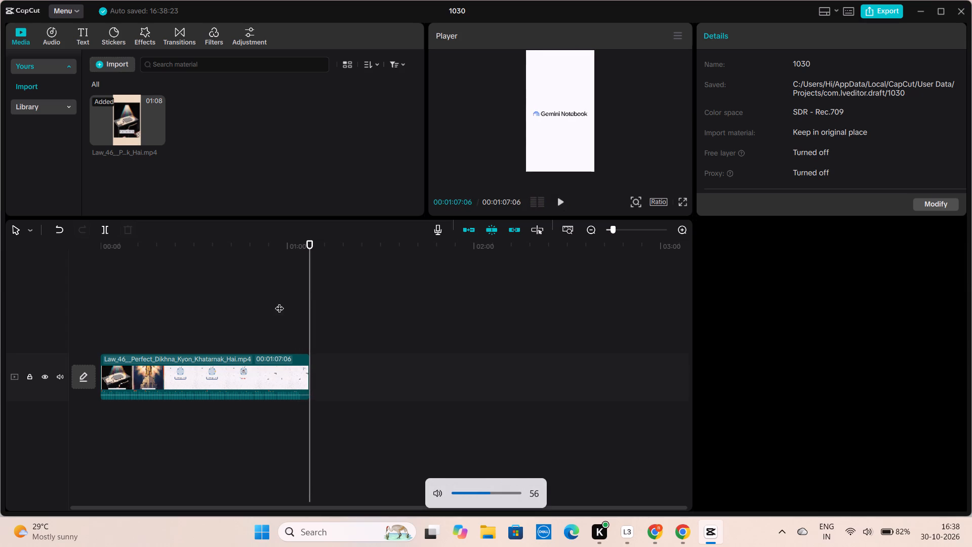
{"action": "left_click", "coordinate": [559, 201]}
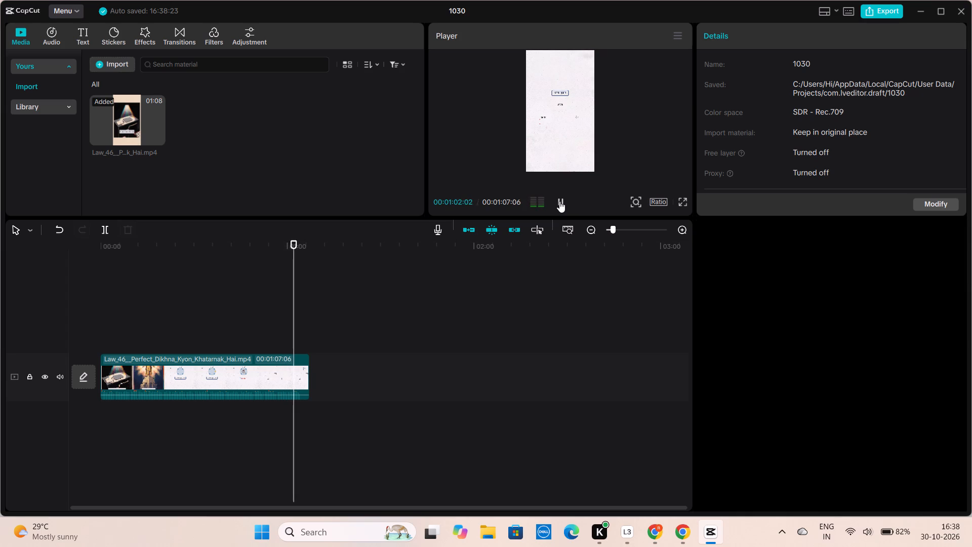
{"action": "left_click", "coordinate": [559, 201]}
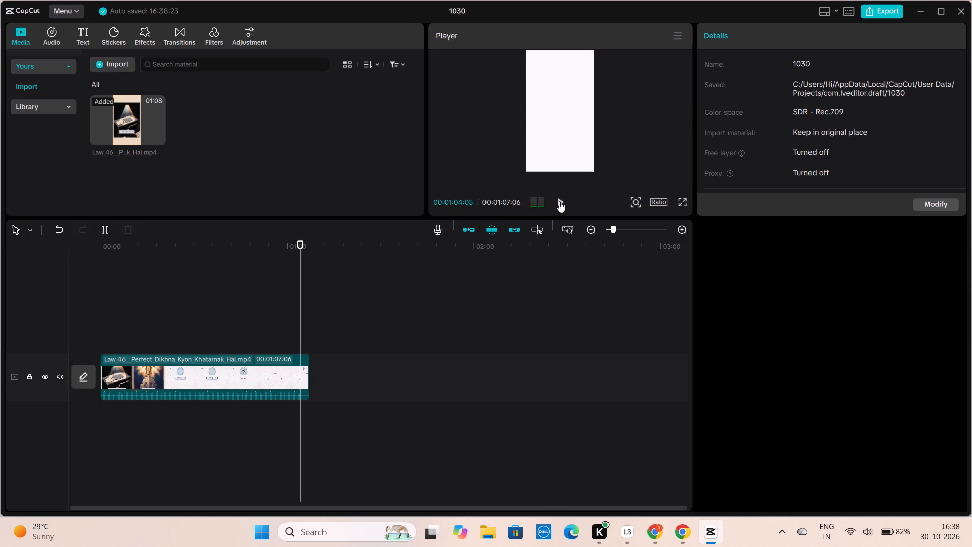
{"action": "left_click", "coordinate": [108, 234]}
{"action": "left_click", "coordinate": [103, 228]}
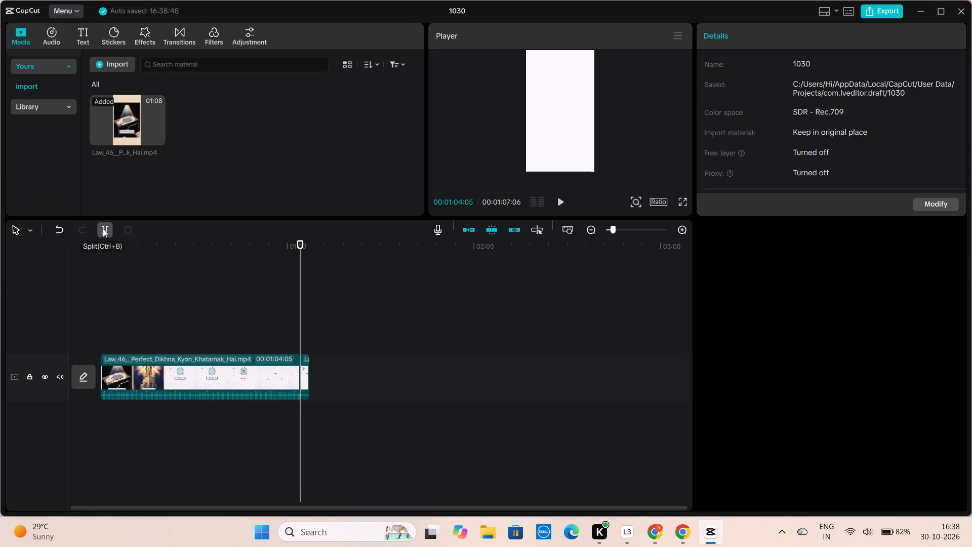
{"action": "left_click", "coordinate": [305, 375]}
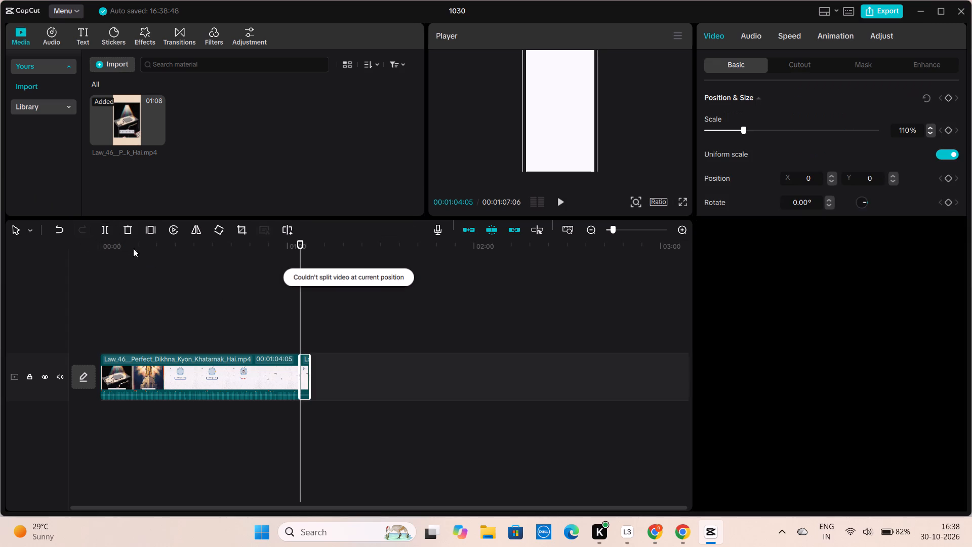
{"action": "left_click", "coordinate": [130, 229]}
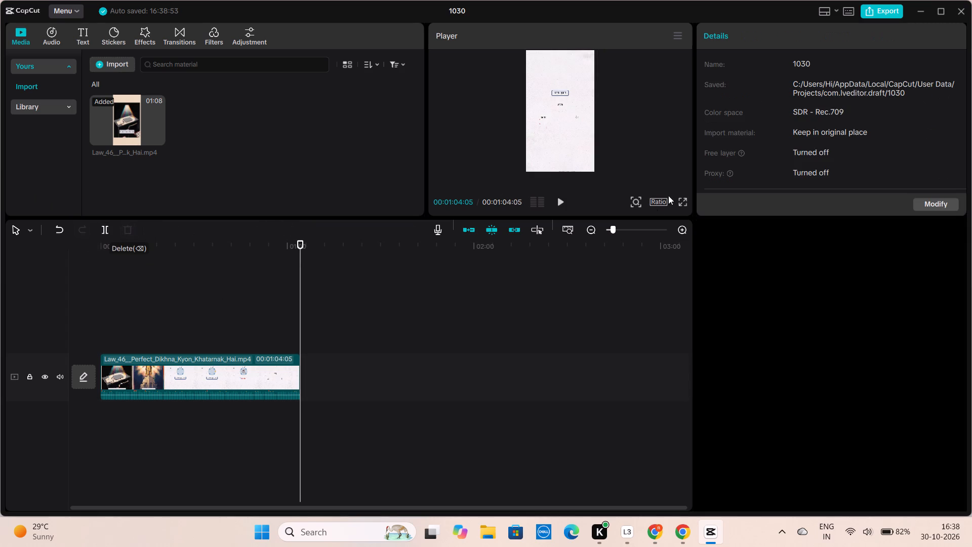
Open the full-screen preview of the trimmed video.
{"action": "left_click", "coordinate": [678, 202]}
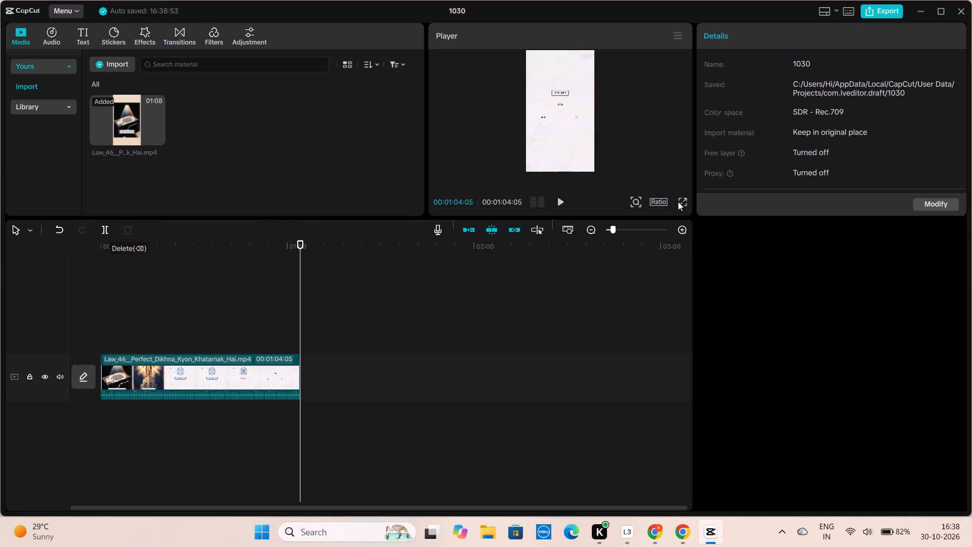
{"action": "left_click", "coordinate": [686, 203]}
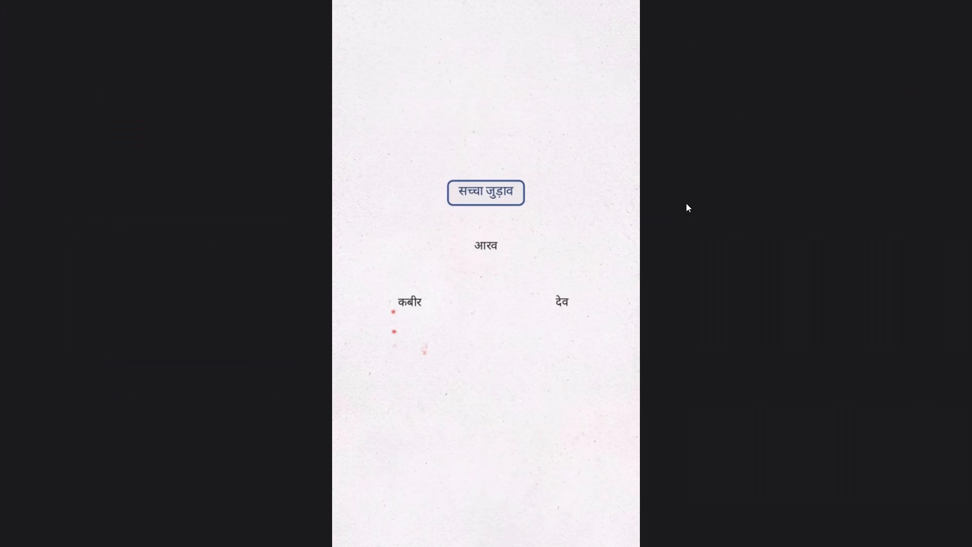
Check the trimmed video at 00:00:38:00 and exit the full-screen preview.
{"action": "left_click", "coordinate": [552, 489]}
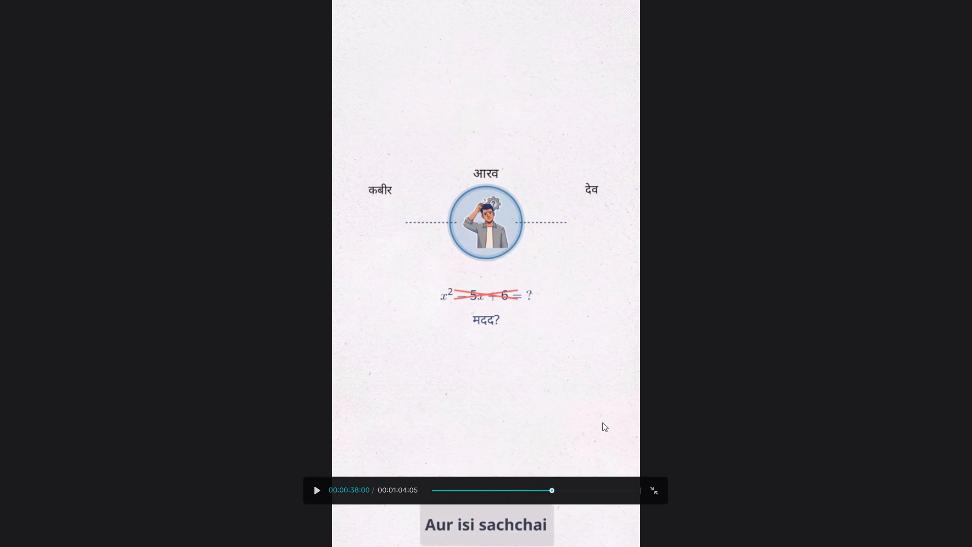
{"action": "left_click", "coordinate": [656, 490]}
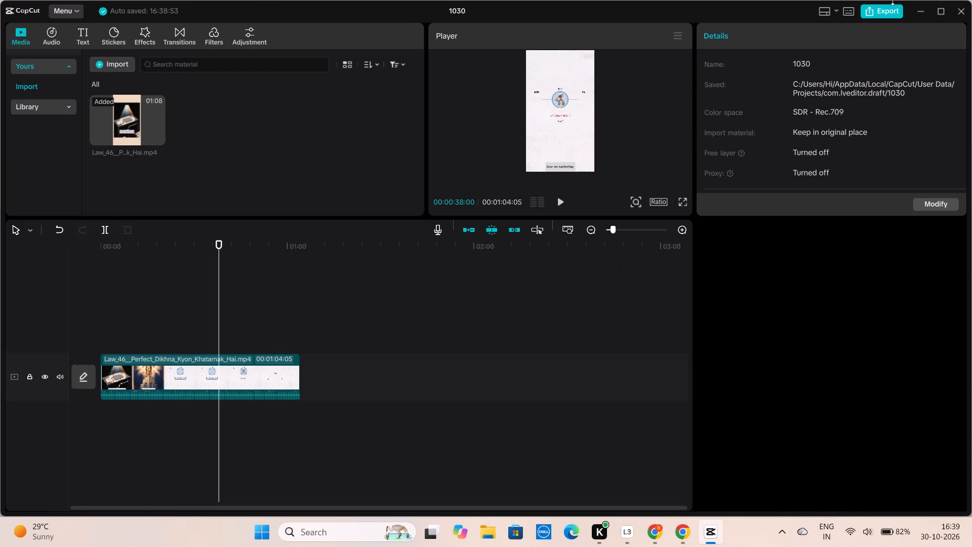
Open the export settings for project 1030 and set the destination to a new folder named cap inside Downloads.
{"action": "left_click", "coordinate": [883, 14]}
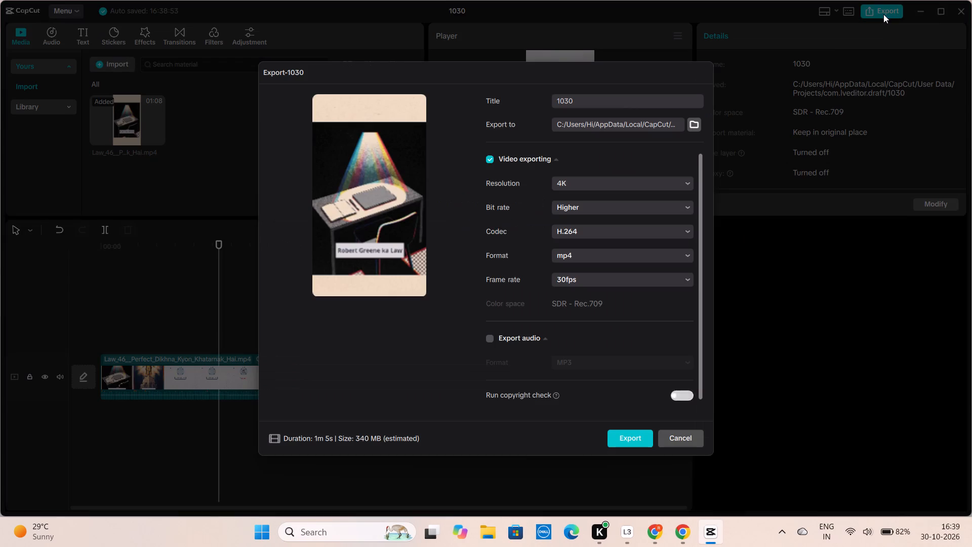
{"action": "left_click", "coordinate": [695, 124]}
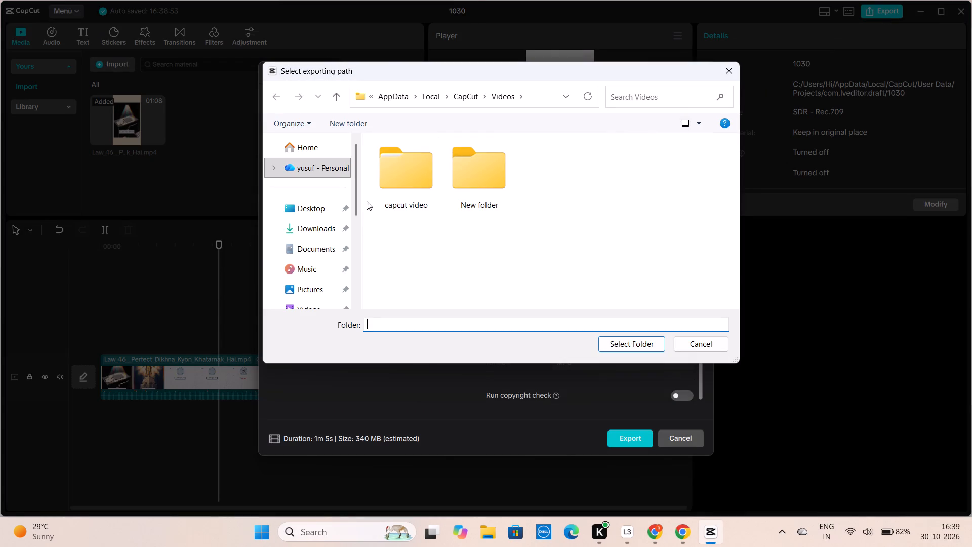
{"action": "left_click", "coordinate": [330, 228]}
{"action": "left_click", "coordinate": [357, 123]}
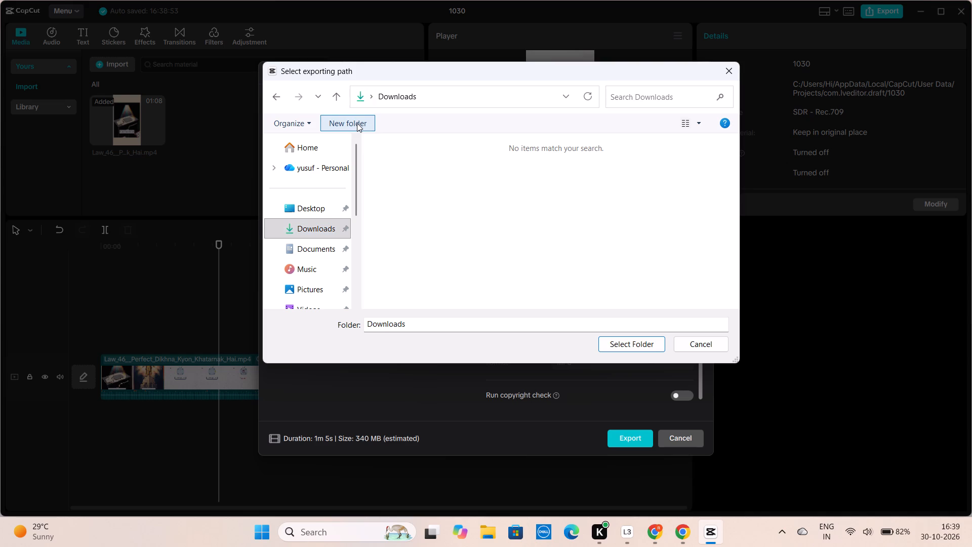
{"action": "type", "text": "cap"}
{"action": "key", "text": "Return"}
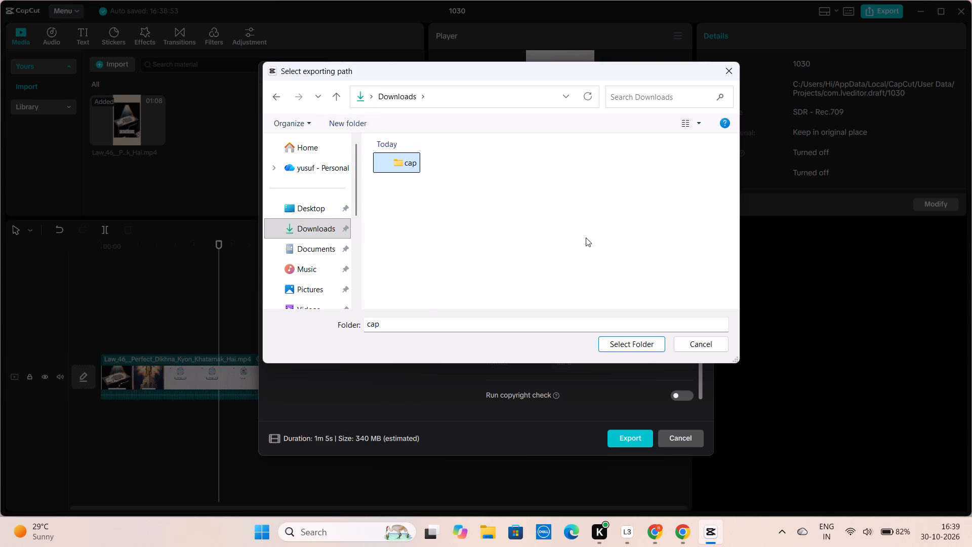
{"action": "left_click", "coordinate": [635, 343]}
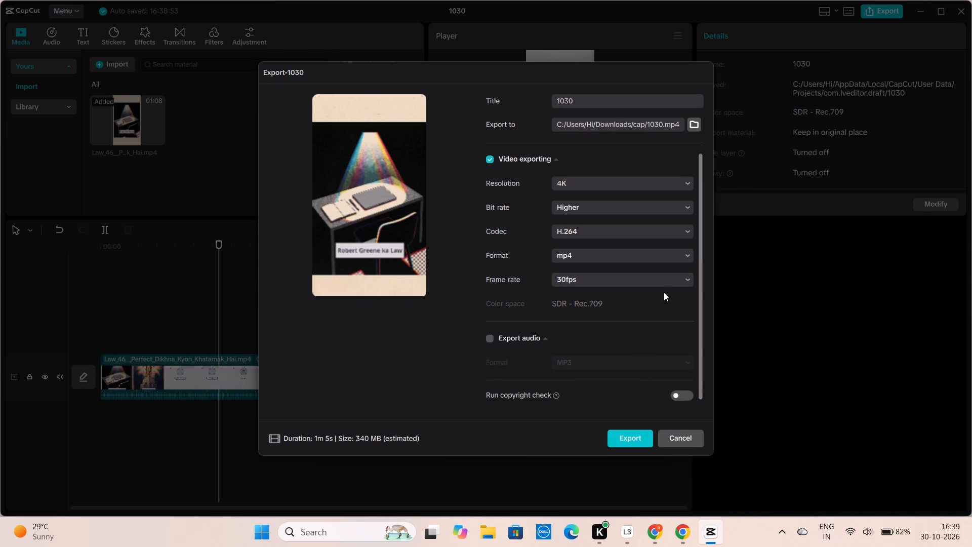
Set the export frame rate to 60fps and start exporting the video.
{"action": "left_click", "coordinate": [665, 280]}
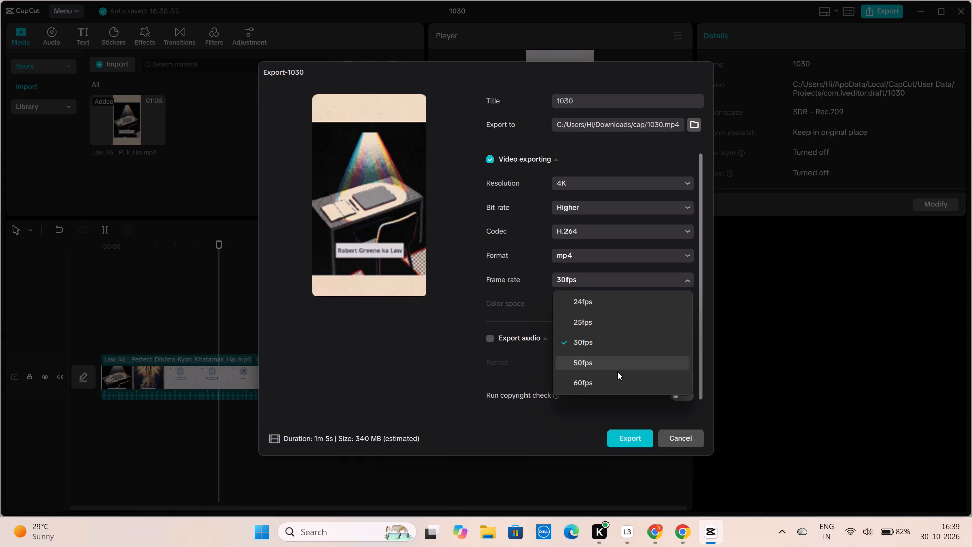
{"action": "left_click", "coordinate": [616, 379]}
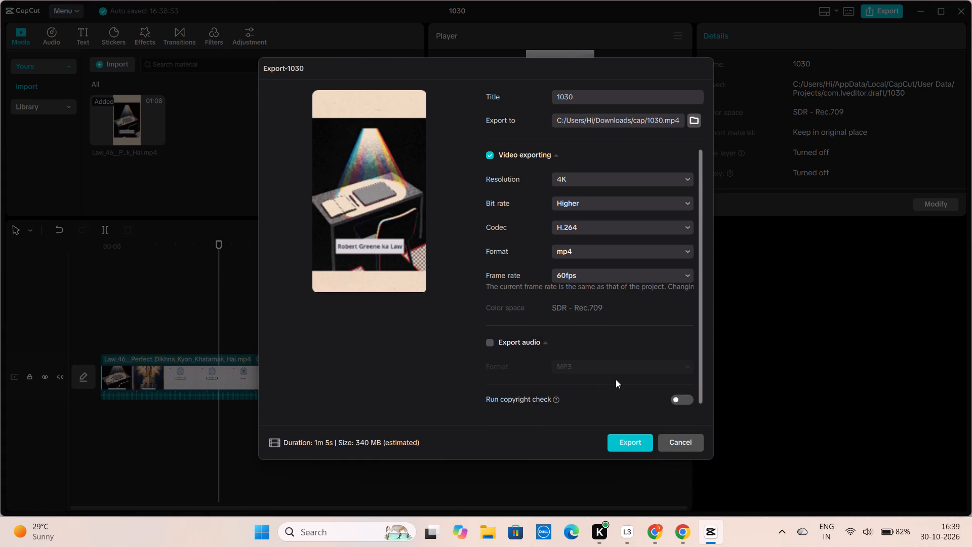
{"action": "left_click", "coordinate": [634, 443]}
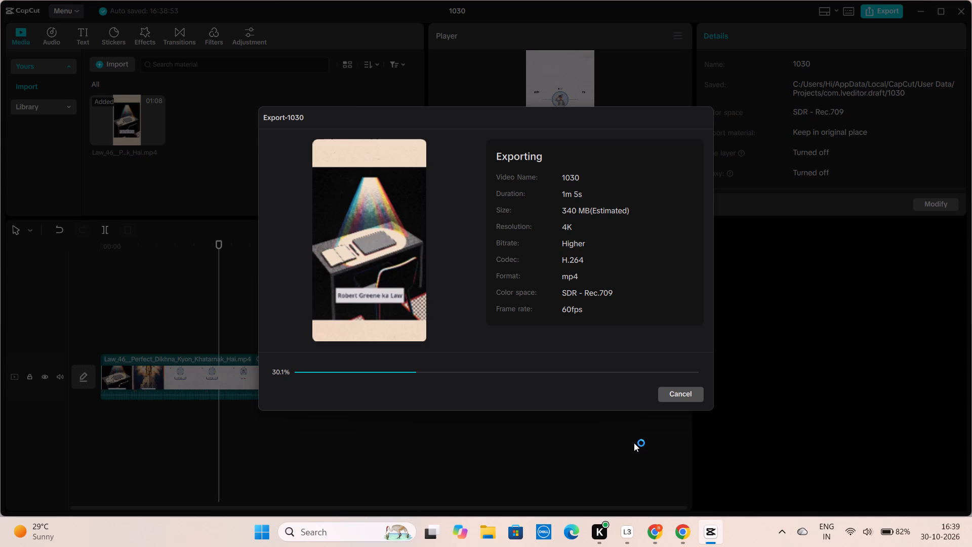
Switch to the Chrome window with the PadhoZara_Tum1 Instagram profile's reels page.
{"action": "left_click", "coordinate": [678, 538]}
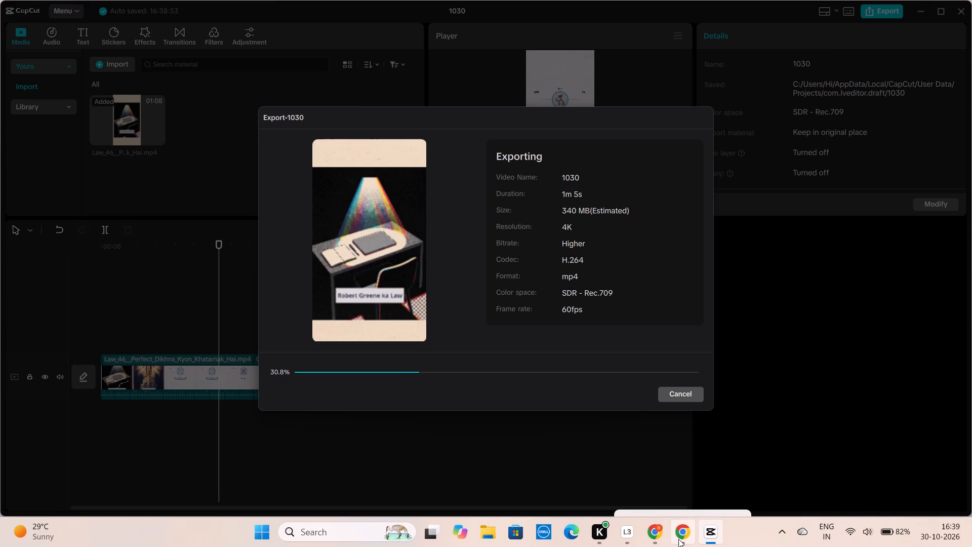
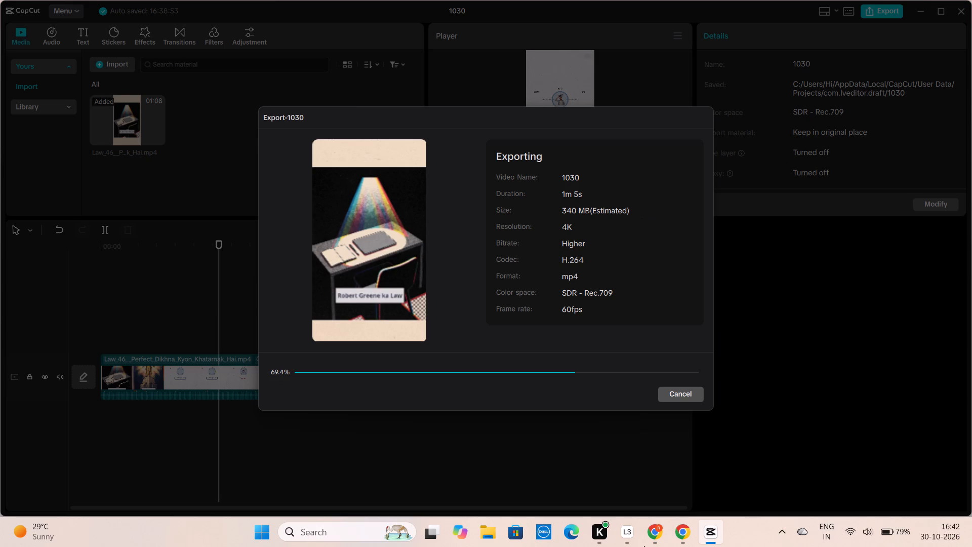
{"action": "left_click", "coordinate": [816, 410]}
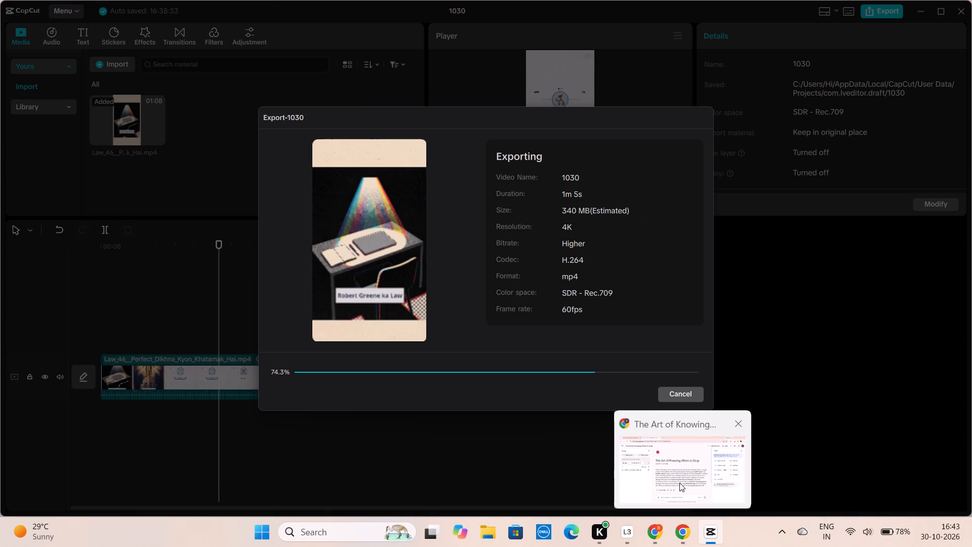
{"action": "left_click", "coordinate": [712, 532]}
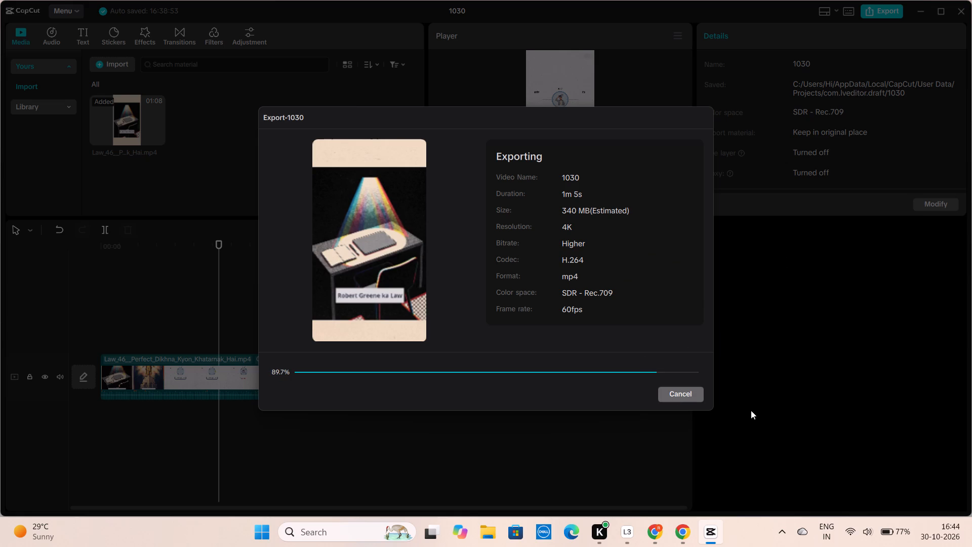
{"action": "double_click", "coordinate": [811, 380]}
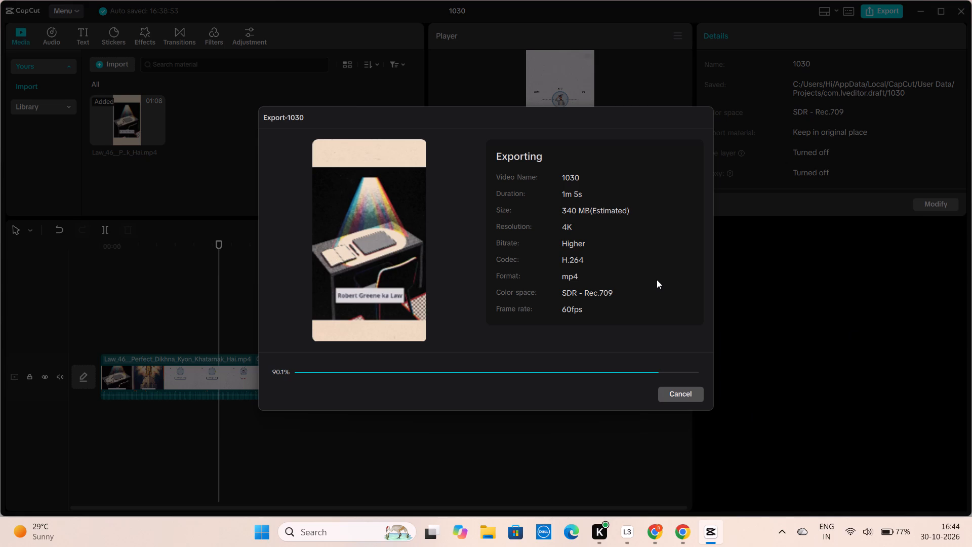
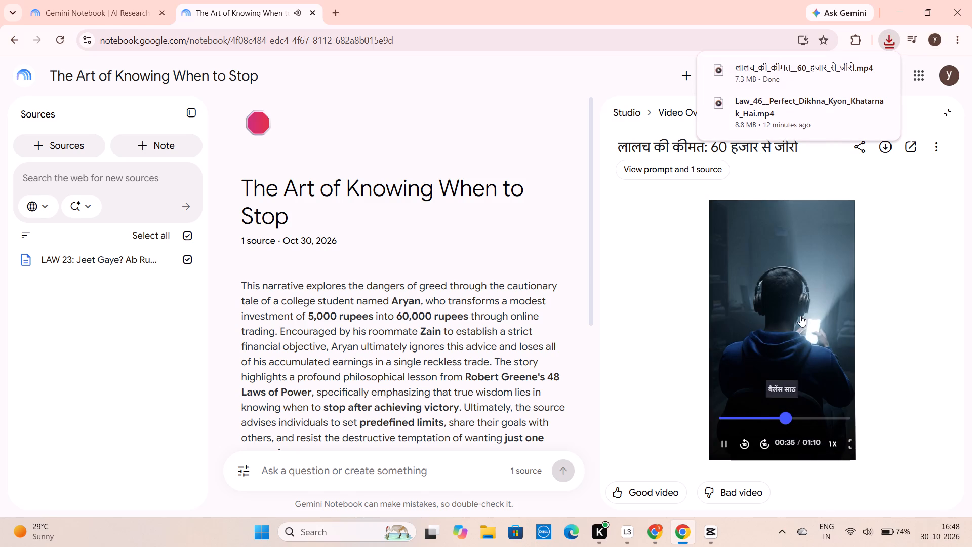
{"action": "left_click", "coordinate": [800, 316]}
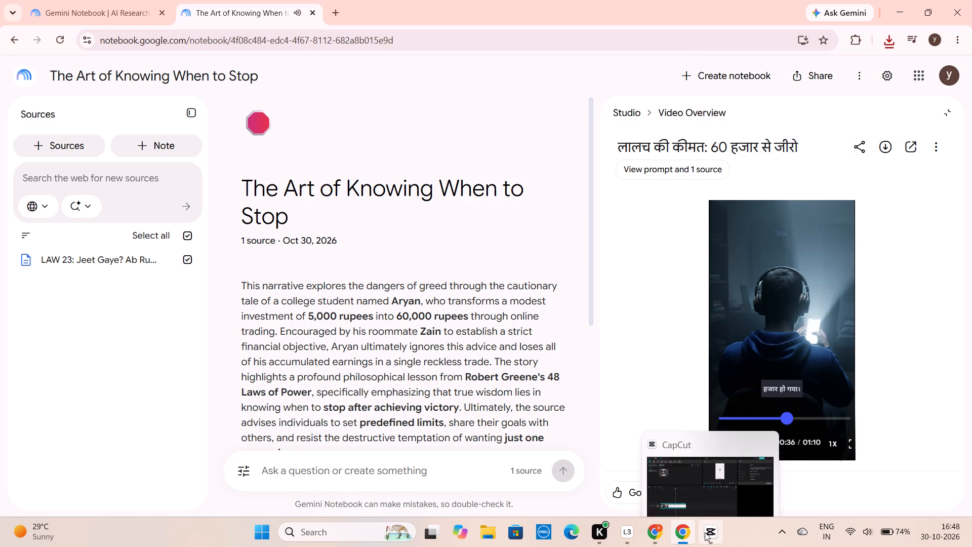
Switch to CapCut and undo the previous edits to the Law_46 clip in the 1030 project.
{"action": "left_click", "coordinate": [708, 544]}
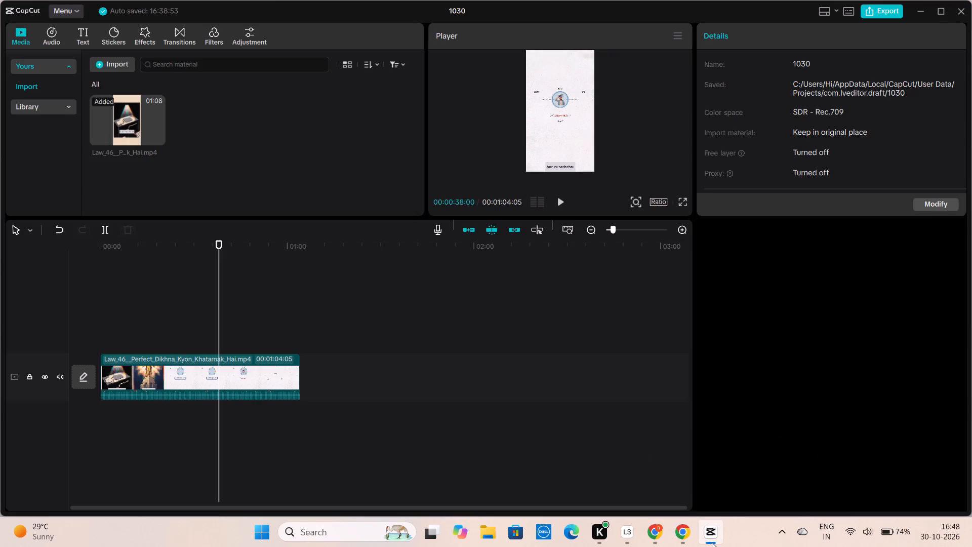
{"action": "left_click", "coordinate": [58, 228]}
{"action": "left_click", "coordinate": [58, 228]}
{"action": "left_click", "coordinate": [58, 228]}
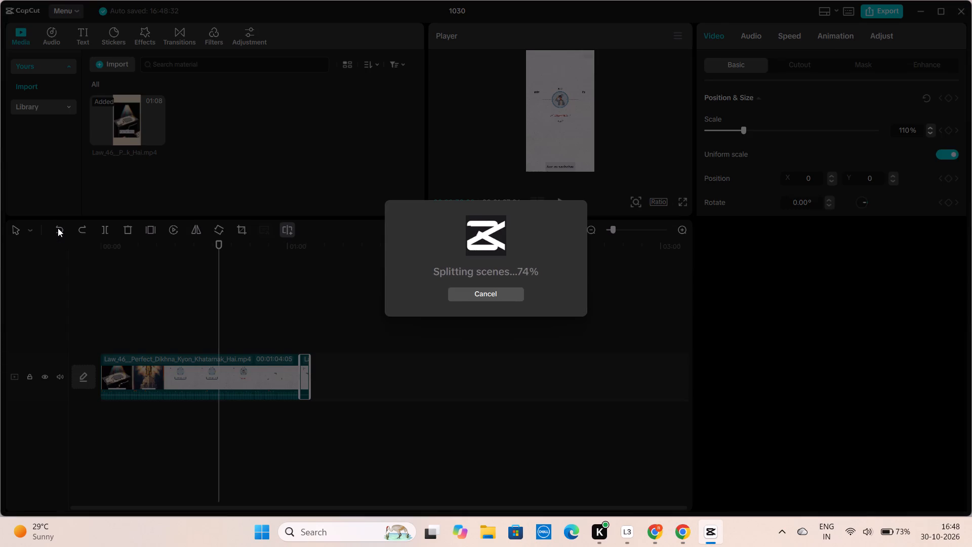
{"action": "left_click", "coordinate": [58, 228]}
{"action": "left_click", "coordinate": [58, 228]}
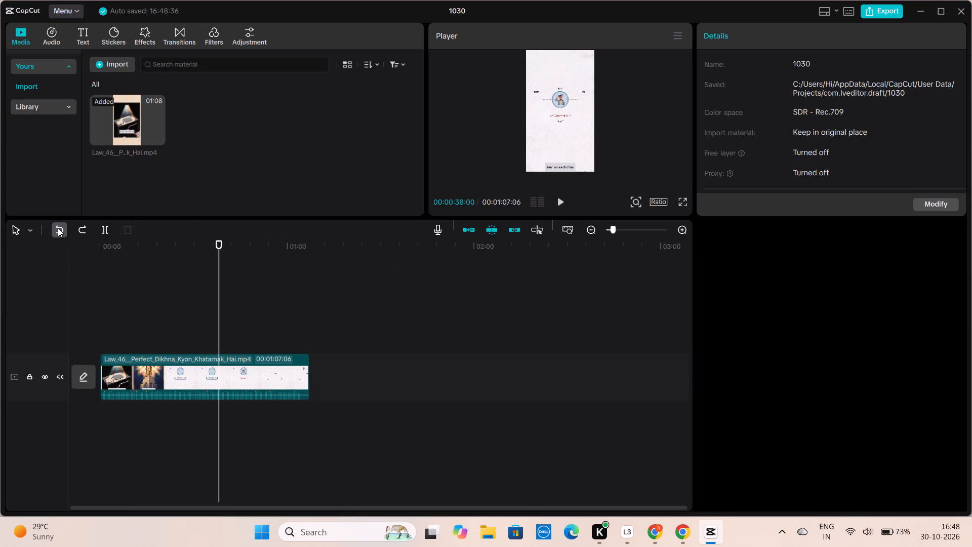
{"action": "left_click", "coordinate": [58, 228]}
{"action": "left_click", "coordinate": [58, 228]}
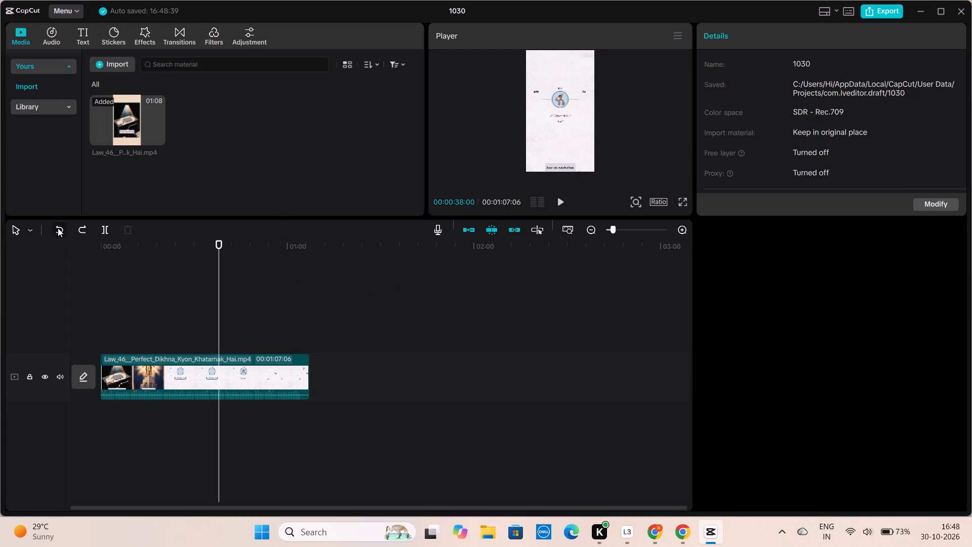
{"action": "left_click", "coordinate": [58, 228]}
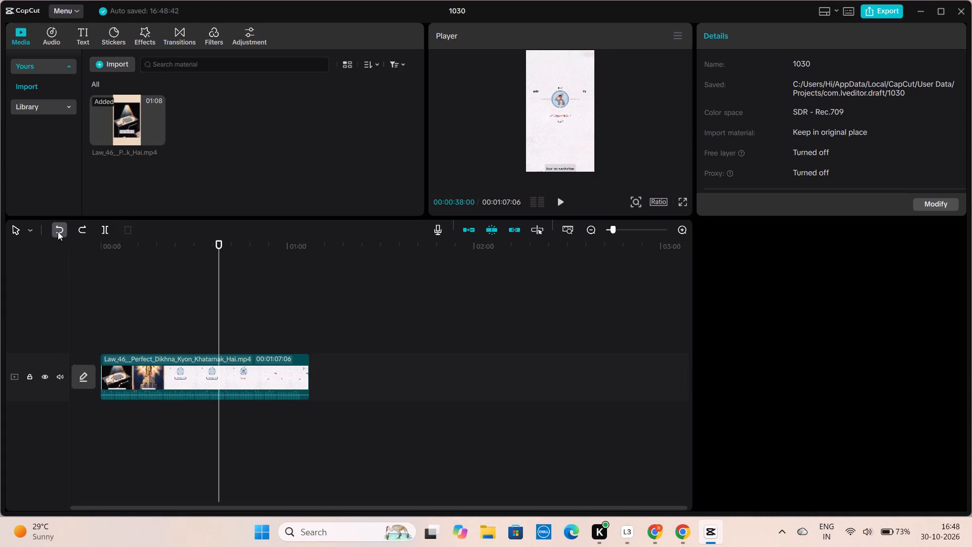
Continue undoing the earlier edits to the Law_46 clip in the 1030 project.
{"action": "left_click", "coordinate": [58, 231]}
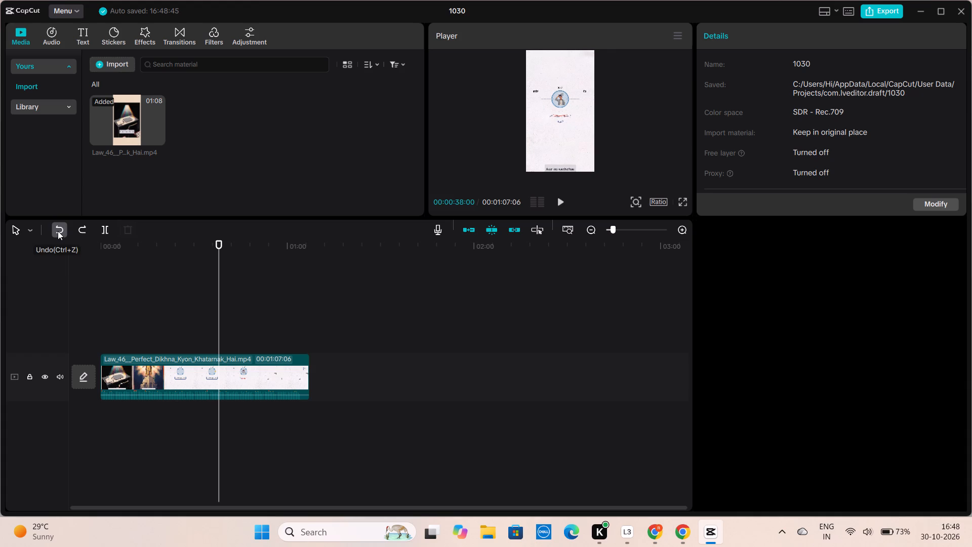
{"action": "left_click", "coordinate": [58, 231]}
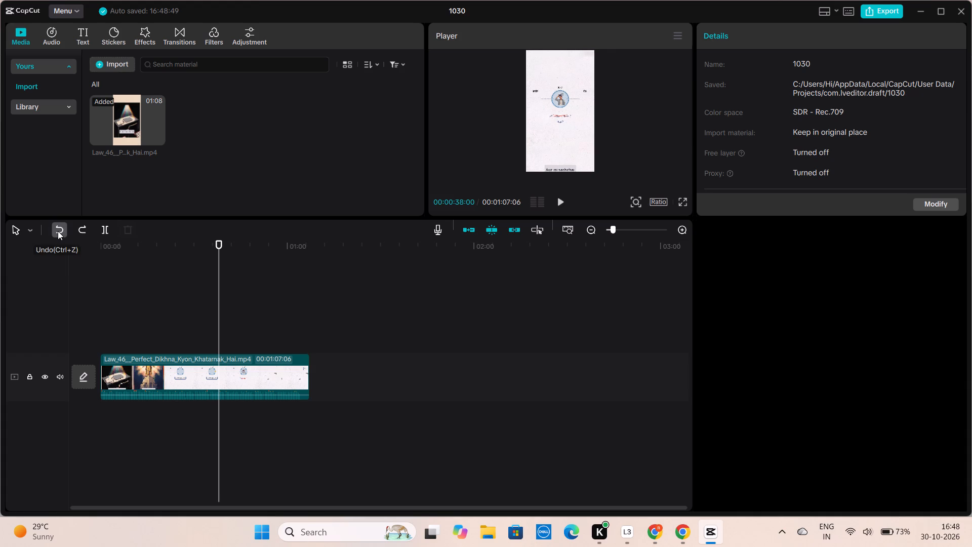
{"action": "left_click", "coordinate": [58, 231]}
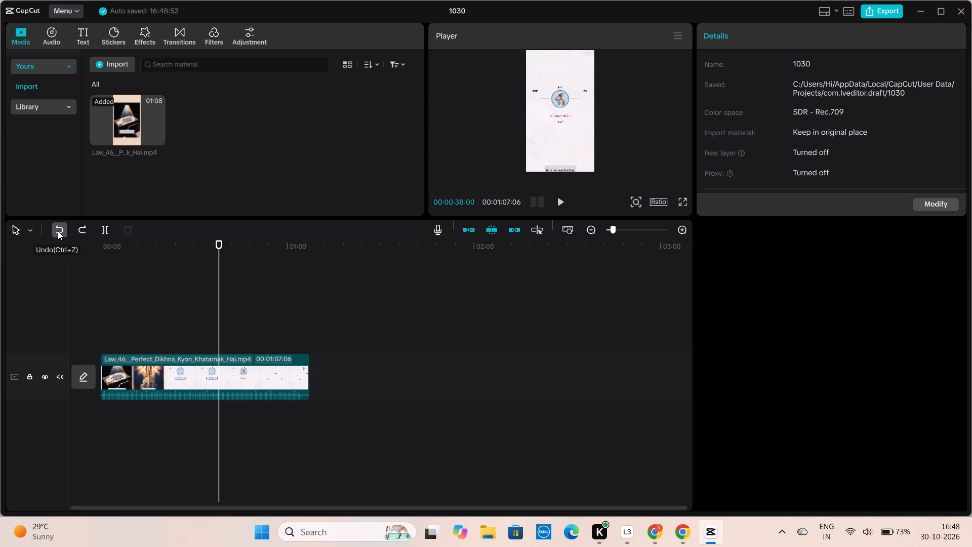
{"action": "triple_click", "coordinate": [58, 231]}
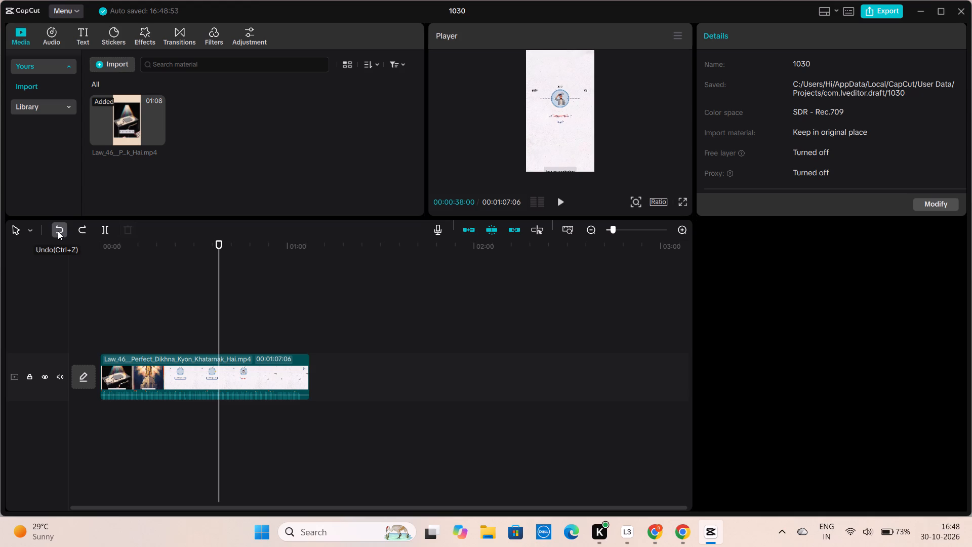
{"action": "left_click", "coordinate": [58, 231]}
{"action": "left_click", "coordinate": [58, 231]}
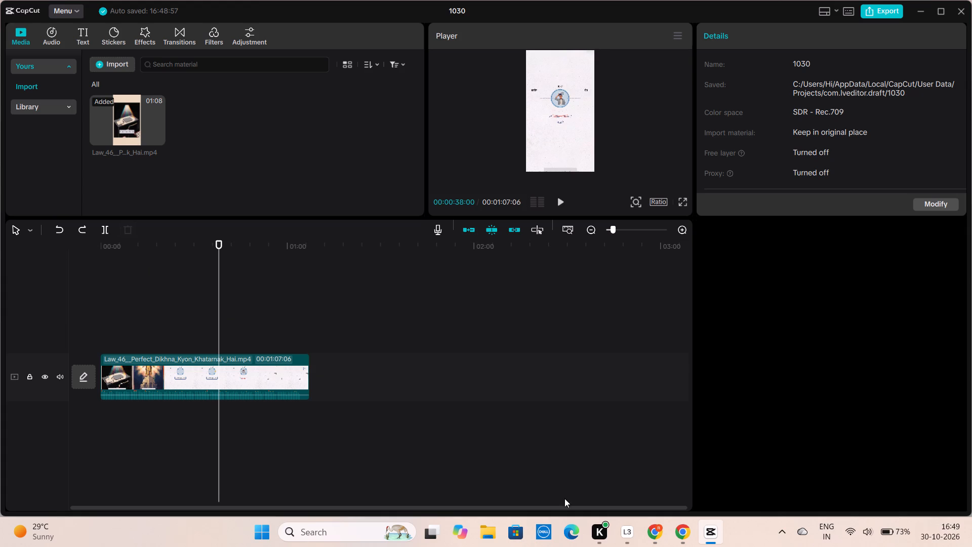
Switch to Chrome and check the sharing progress of the reel on the padhozara_tum1 Instagram profile.
{"action": "left_click", "coordinate": [660, 534]}
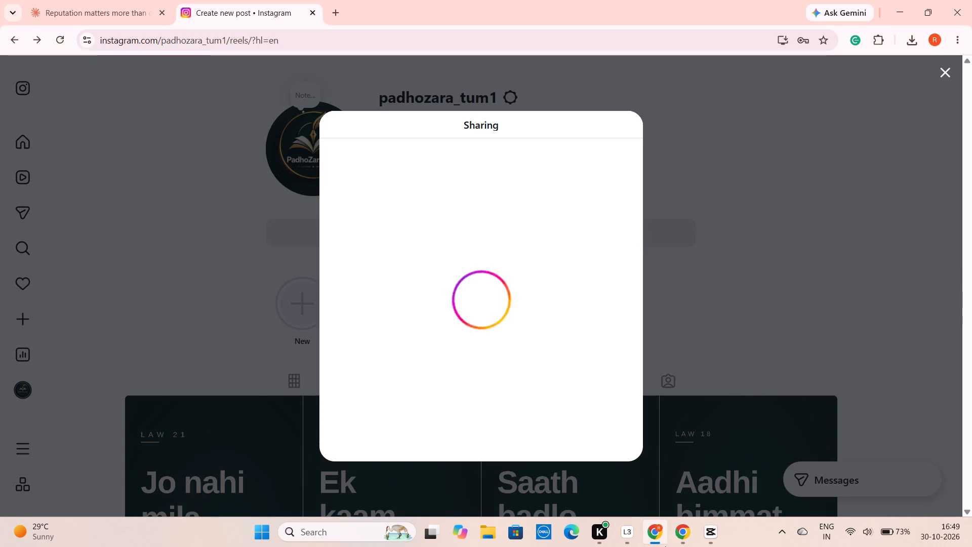
Switch back to CapCut and undo all remaining edits, including the Law_46 import, until the 1030 project is empty.
{"action": "left_click", "coordinate": [712, 532]}
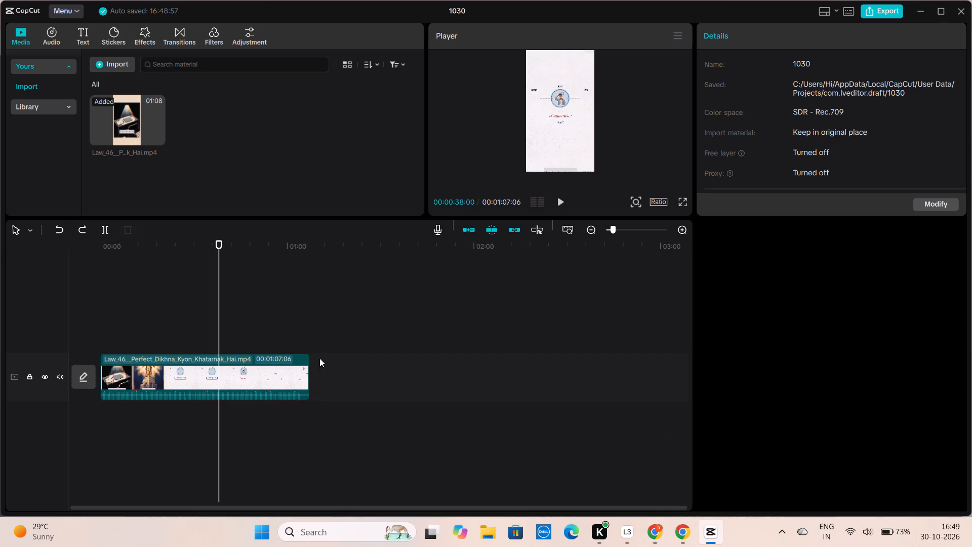
{"action": "left_click", "coordinate": [60, 230]}
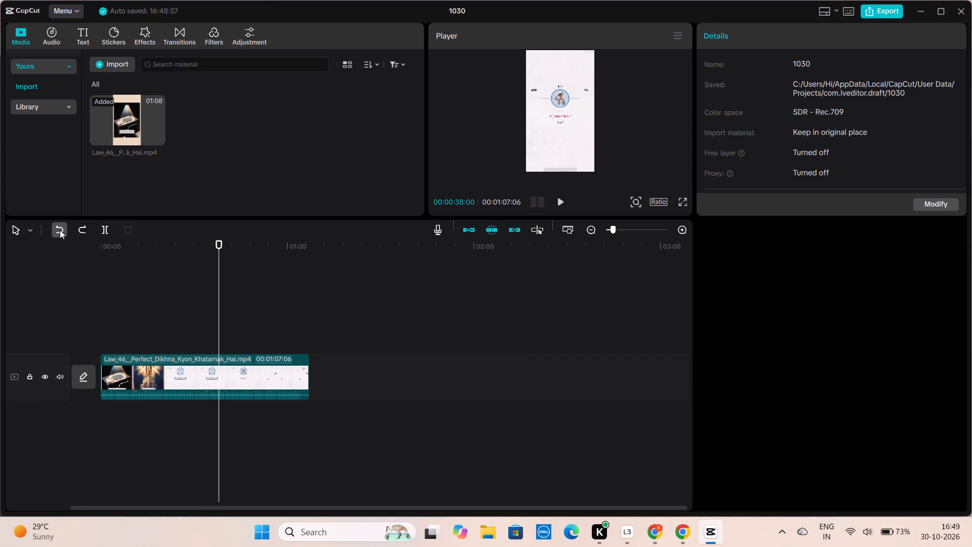
{"action": "left_click", "coordinate": [60, 230]}
{"action": "left_click", "coordinate": [60, 230]}
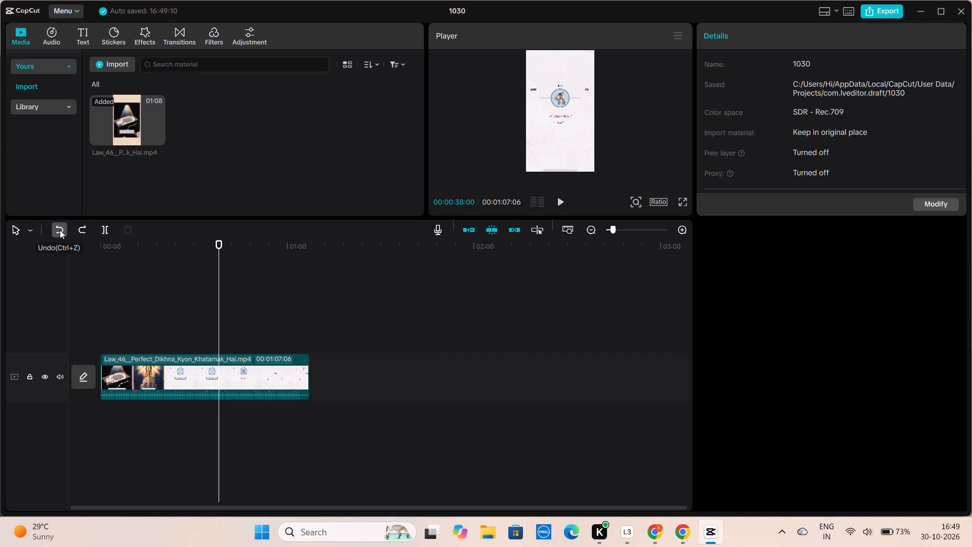
{"action": "left_click", "coordinate": [60, 230]}
{"action": "triple_click", "coordinate": [60, 230]}
{"action": "triple_click", "coordinate": [60, 230]}
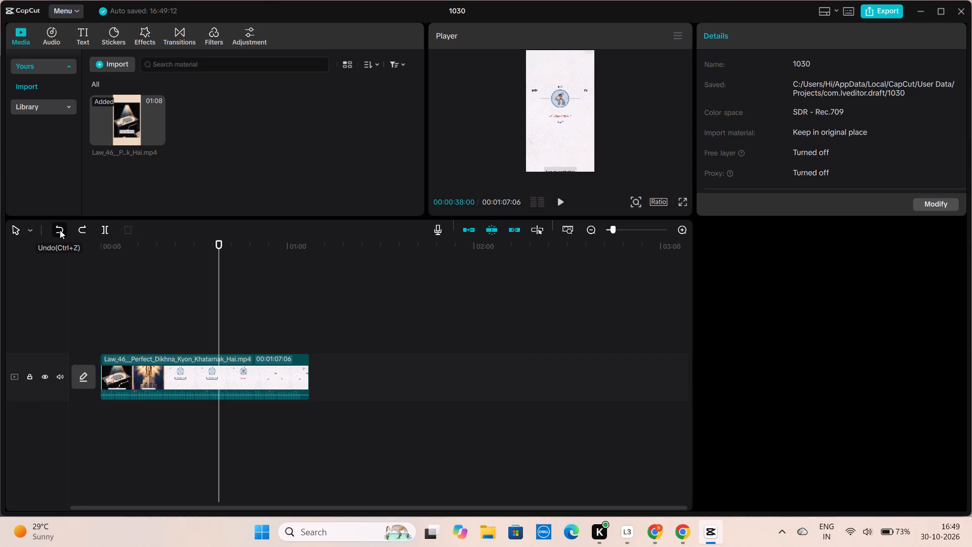
{"action": "triple_click", "coordinate": [60, 230]}
{"action": "triple_click", "coordinate": [60, 230]}
{"action": "triple_click", "coordinate": [60, 230]}
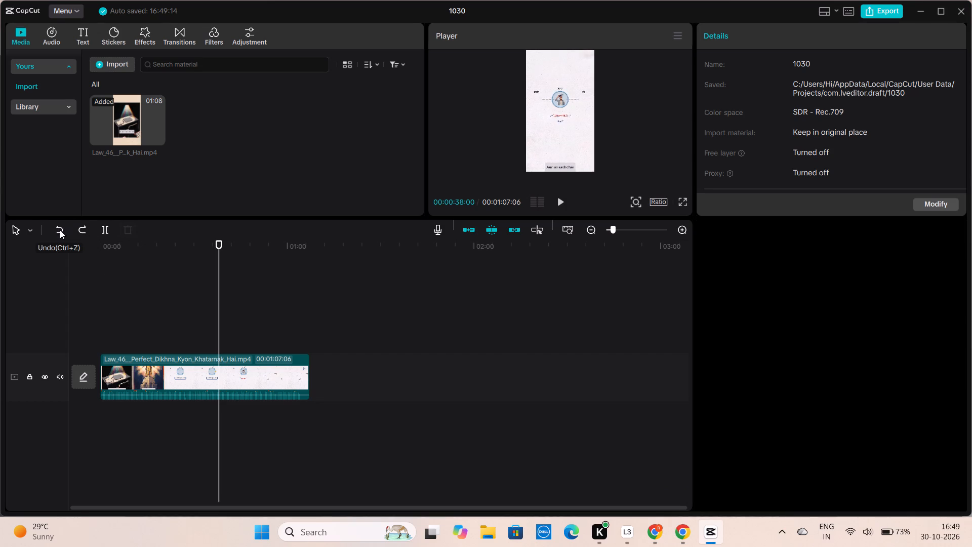
{"action": "triple_click", "coordinate": [60, 230]}
{"action": "triple_click", "coordinate": [60, 230]}
{"action": "triple_click", "coordinate": [60, 230]}
{"action": "triple_click", "coordinate": [60, 230]}
{"action": "left_click", "coordinate": [60, 230]}
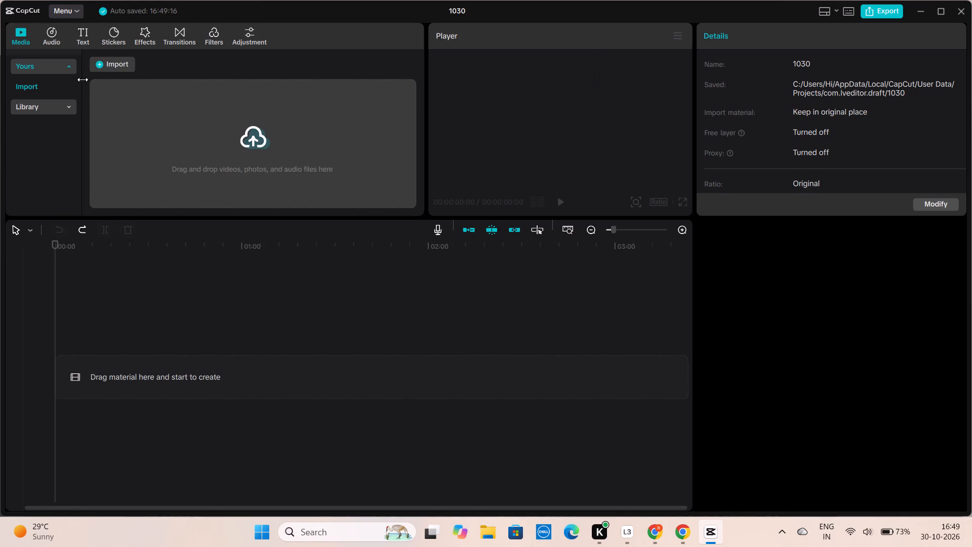
Start importing a new media file into the emptied 1030 project.
{"action": "left_click", "coordinate": [131, 60]}
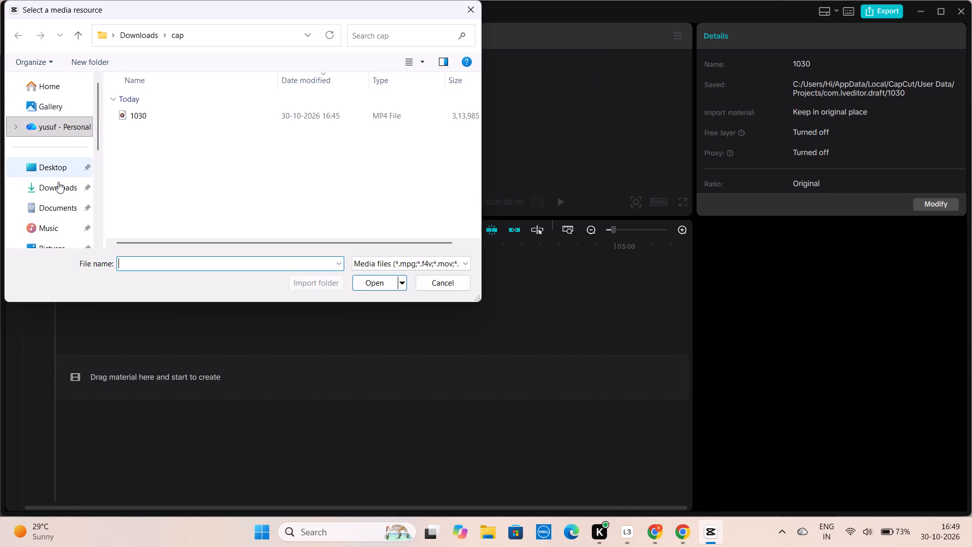
Import लालच_की_कीमत__60_हजार_से_जीरो from Downloads and add it to the timeline.
{"action": "left_click", "coordinate": [57, 193]}
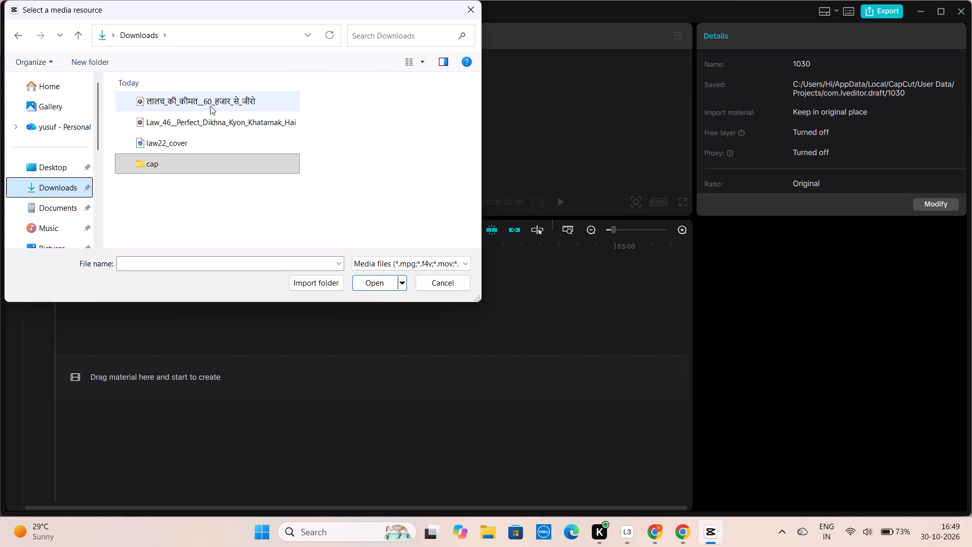
{"action": "left_click", "coordinate": [246, 108]}
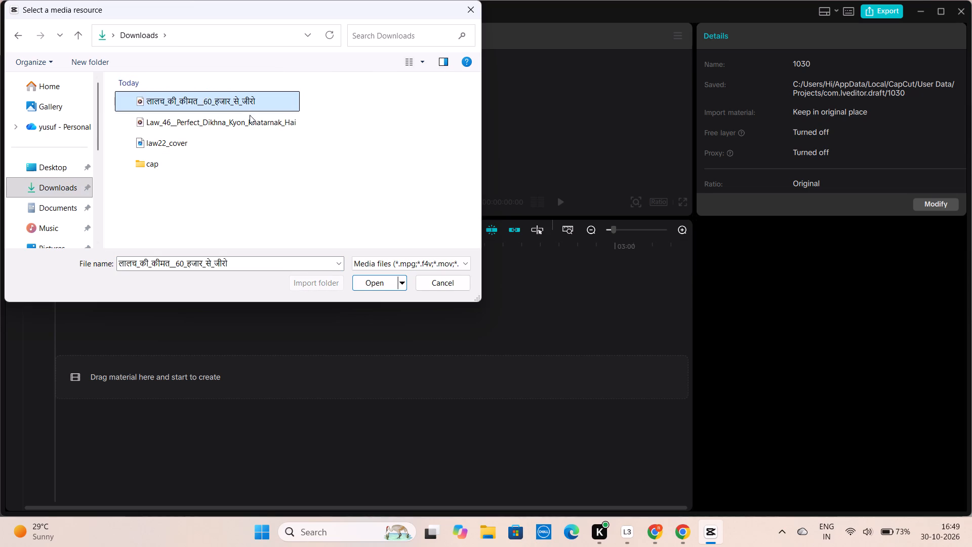
{"action": "left_click", "coordinate": [364, 280]}
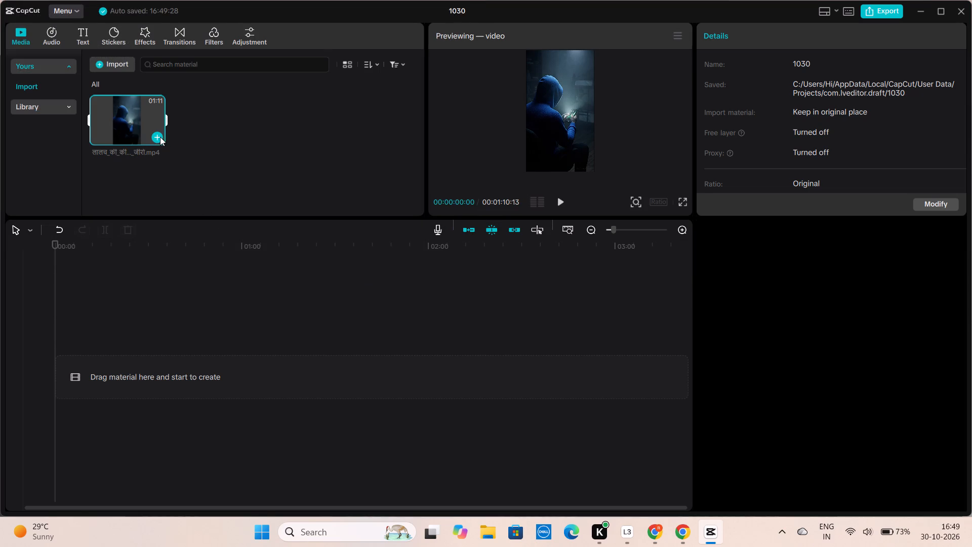
{"action": "left_click", "coordinate": [159, 137]}
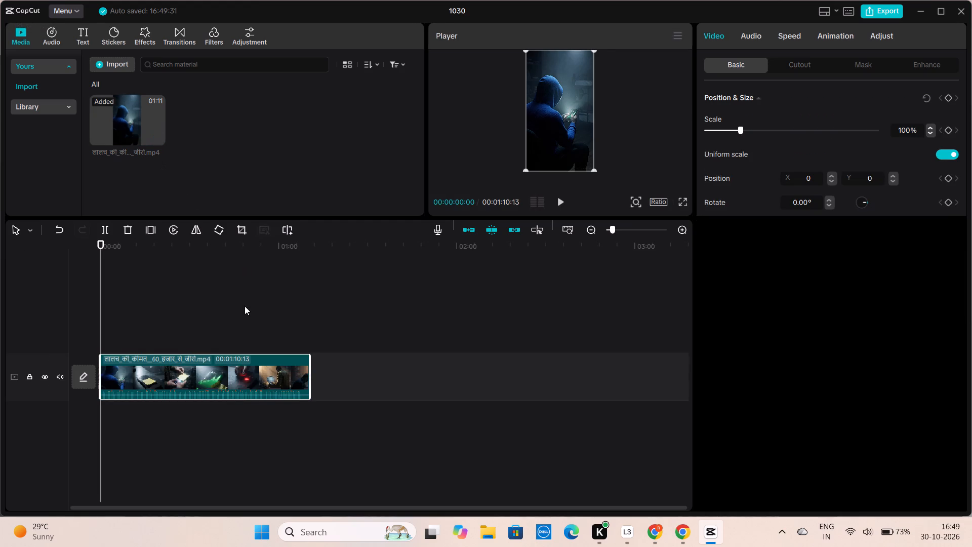
Crop a thin strip off the bottom edge of the लालच की कीमत clip in Free crop mode.
{"action": "left_click", "coordinate": [183, 364]}
{"action": "left_click", "coordinate": [244, 230]}
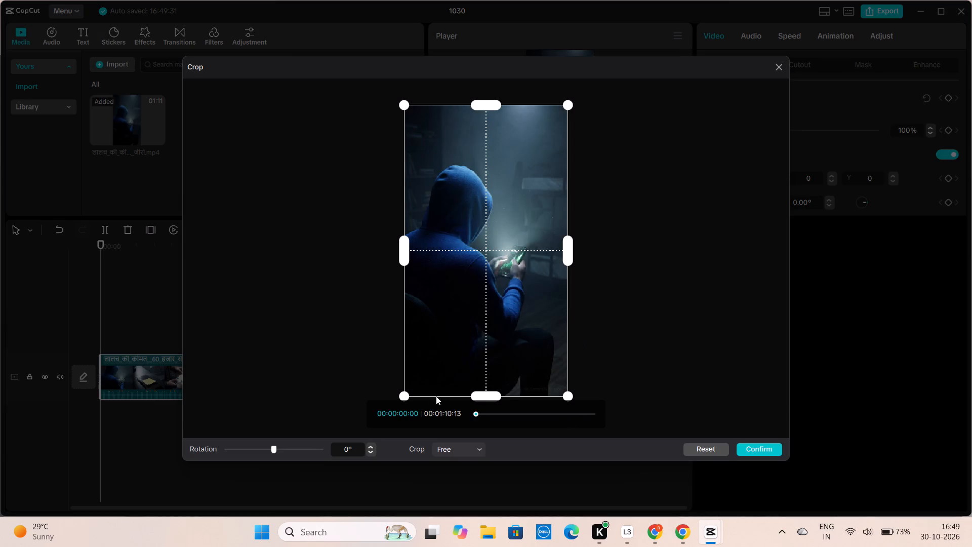
{"action": "left_click_drag", "start_coordinate": [483, 398], "coordinate": [488, 386]}
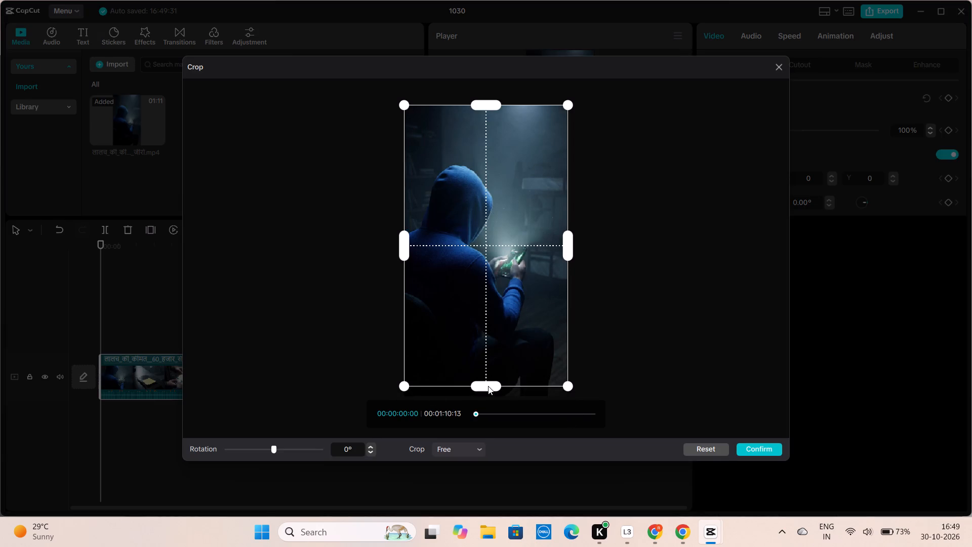
{"action": "left_click_drag", "start_coordinate": [488, 386], "coordinate": [488, 388]}
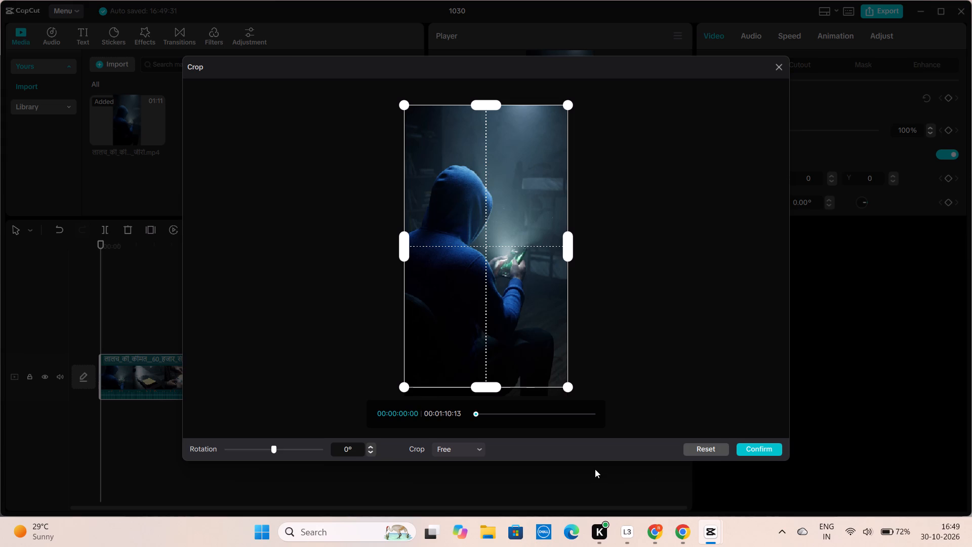
{"action": "left_click", "coordinate": [753, 446]}
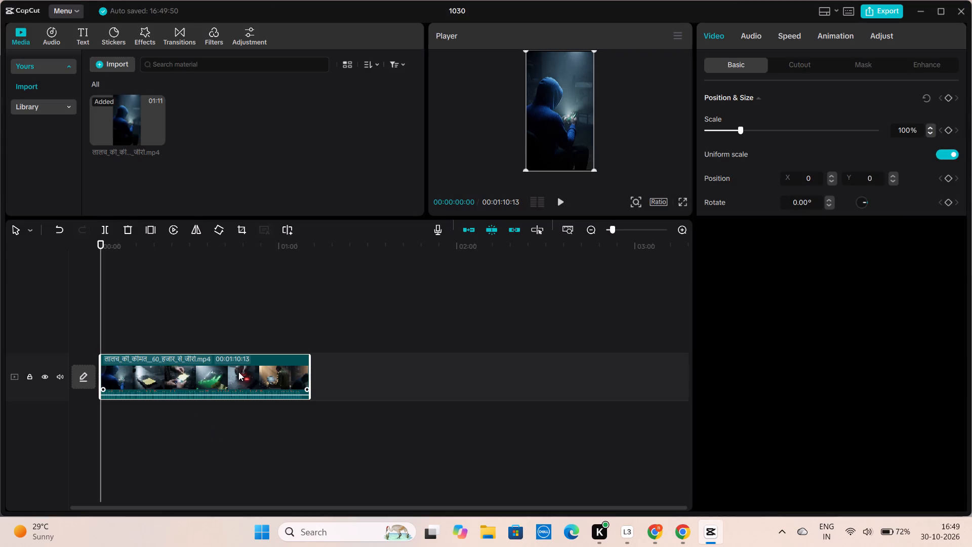
Preview several moments of the cropped clip and set its scale to 104%.
{"action": "left_click", "coordinate": [241, 369]}
{"action": "left_click", "coordinate": [259, 326]}
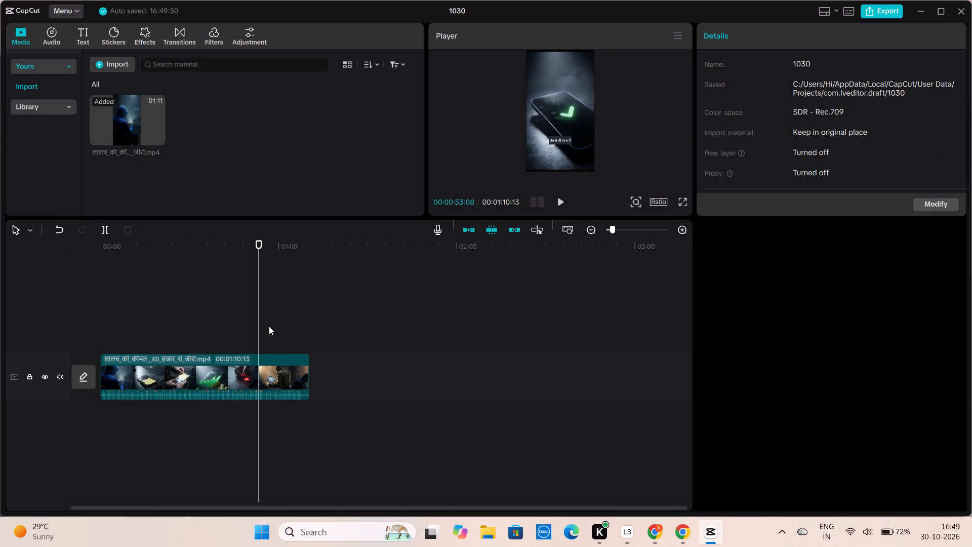
{"action": "left_click", "coordinate": [273, 321]}
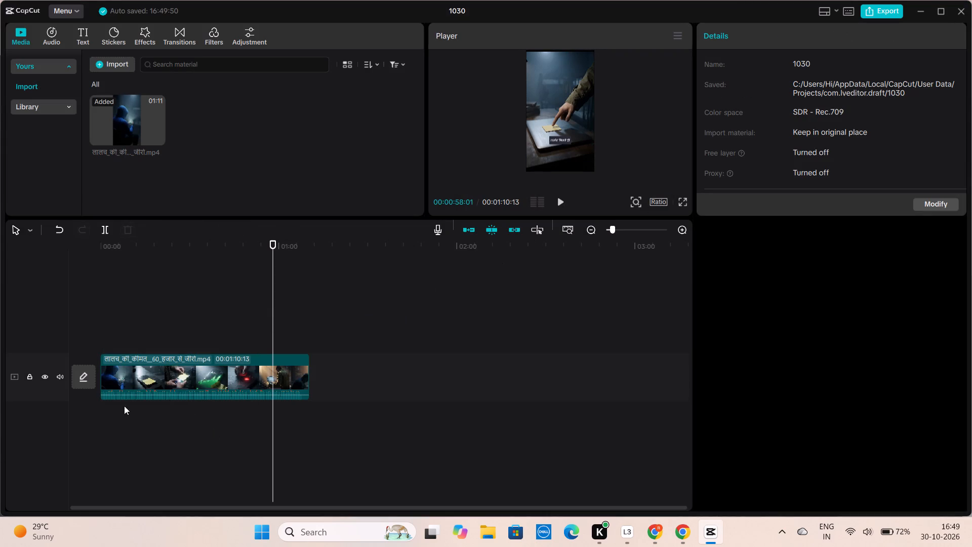
{"action": "left_click", "coordinate": [197, 317]}
{"action": "left_click", "coordinate": [215, 367]}
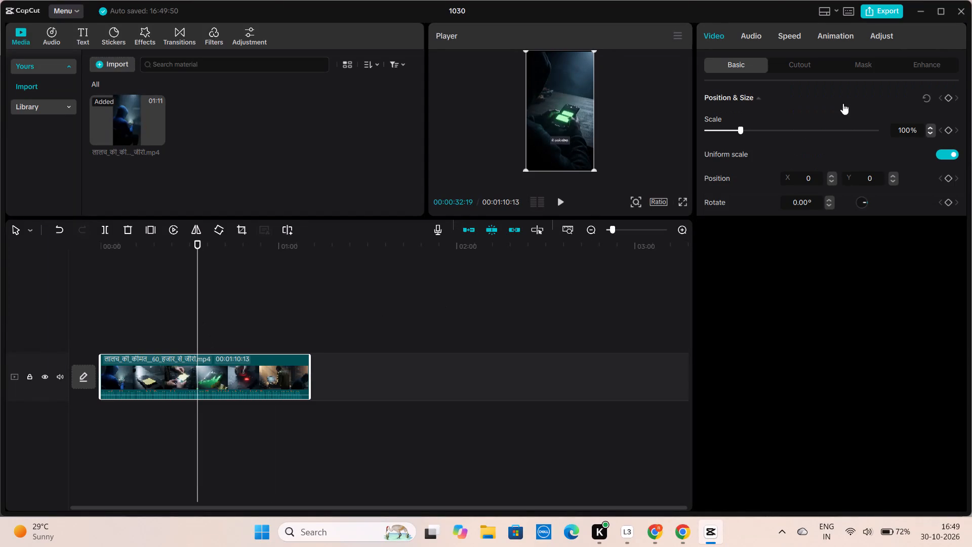
{"action": "left_click", "coordinate": [932, 125]}
{"action": "triple_click", "coordinate": [932, 125]}
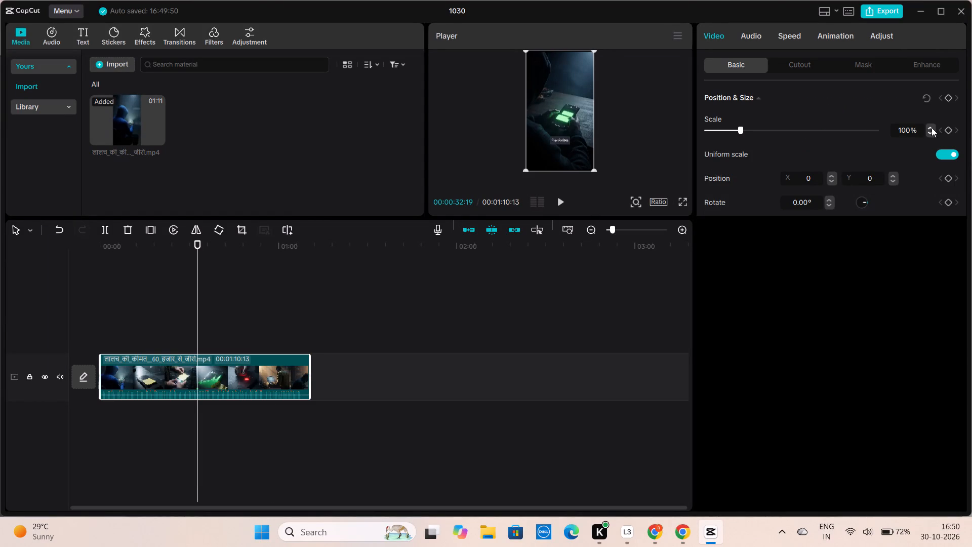
{"action": "triple_click", "coordinate": [933, 133]}
{"action": "left_click", "coordinate": [933, 129]}
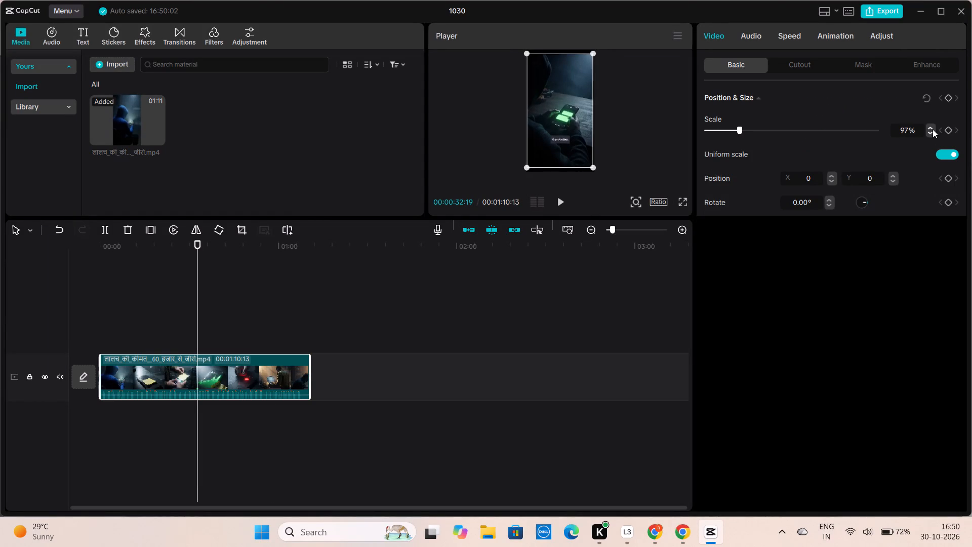
{"action": "triple_click", "coordinate": [933, 129]}
{"action": "left_click", "coordinate": [933, 129]}
{"action": "double_click", "coordinate": [933, 129]}
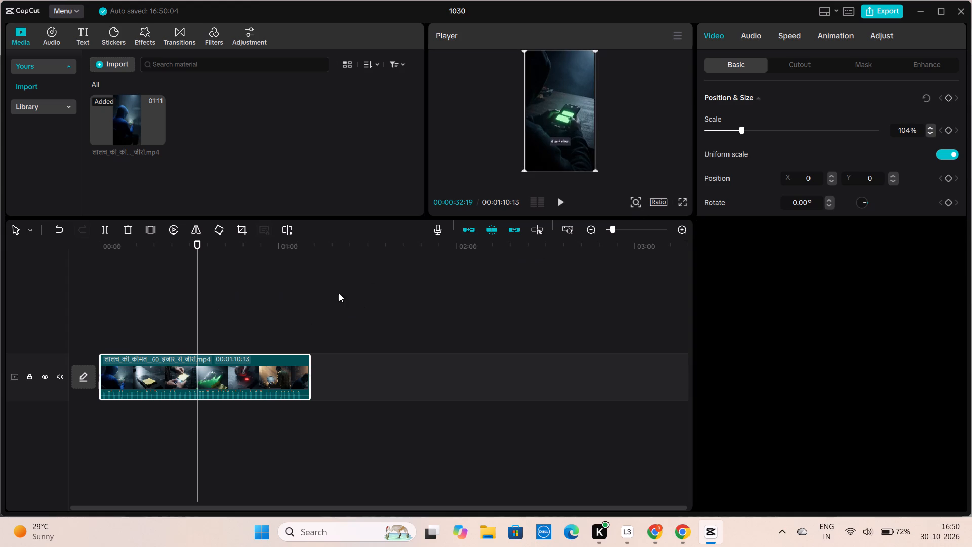
Play through the clip's ending to find where the last scene finishes and split the clip at 00:01:07:10.
{"action": "left_click", "coordinate": [294, 297]}
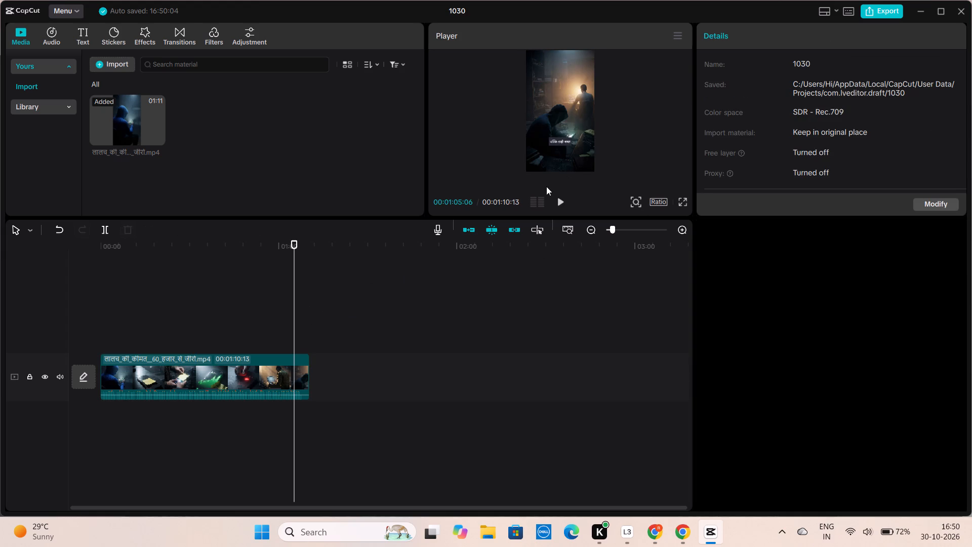
{"action": "left_click", "coordinate": [559, 193]}
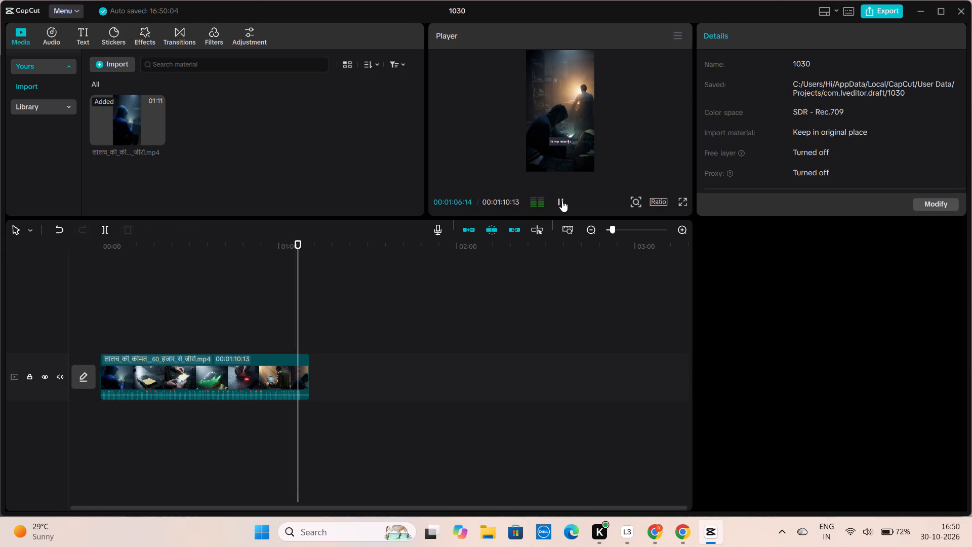
{"action": "left_click", "coordinate": [562, 201]}
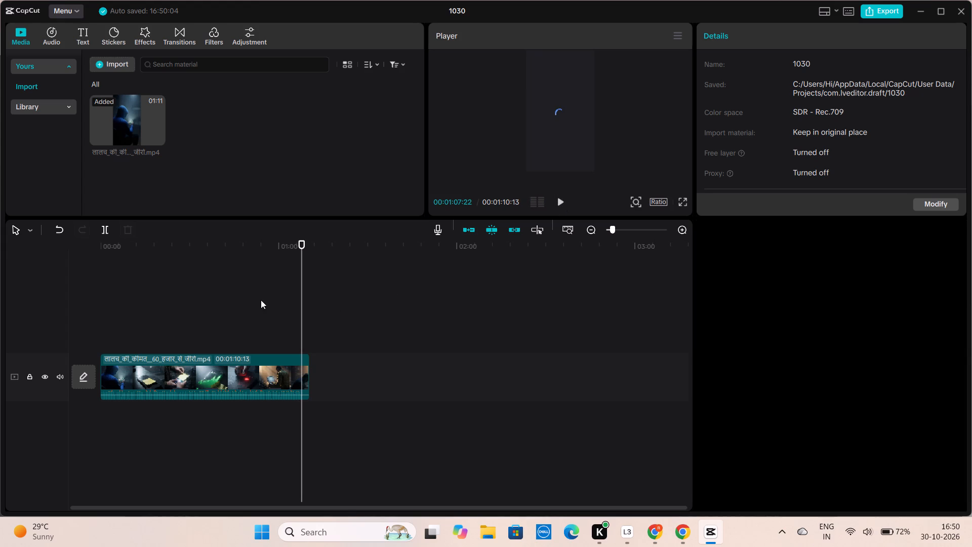
{"action": "left_click", "coordinate": [290, 296]}
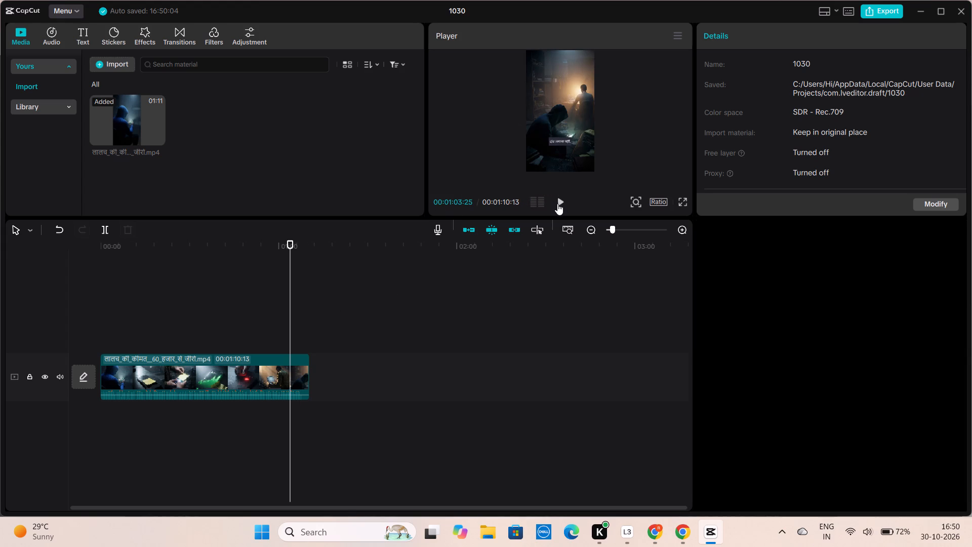
{"action": "left_click", "coordinate": [557, 202]}
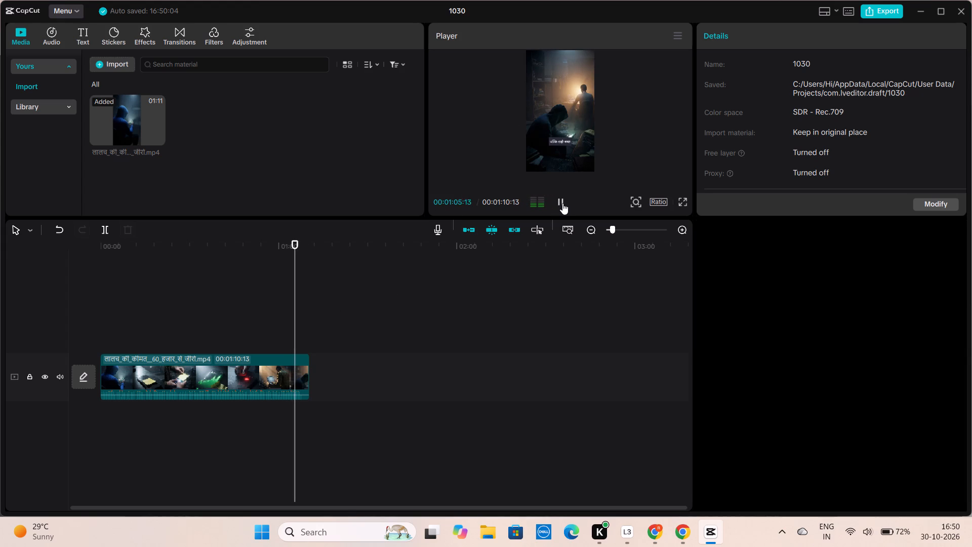
{"action": "left_click", "coordinate": [559, 203]}
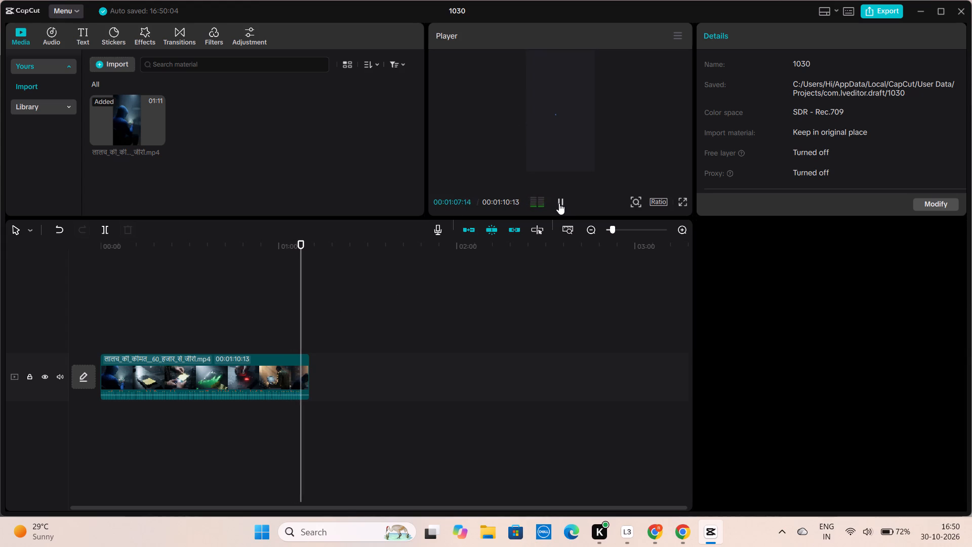
{"action": "left_click", "coordinate": [274, 266]}
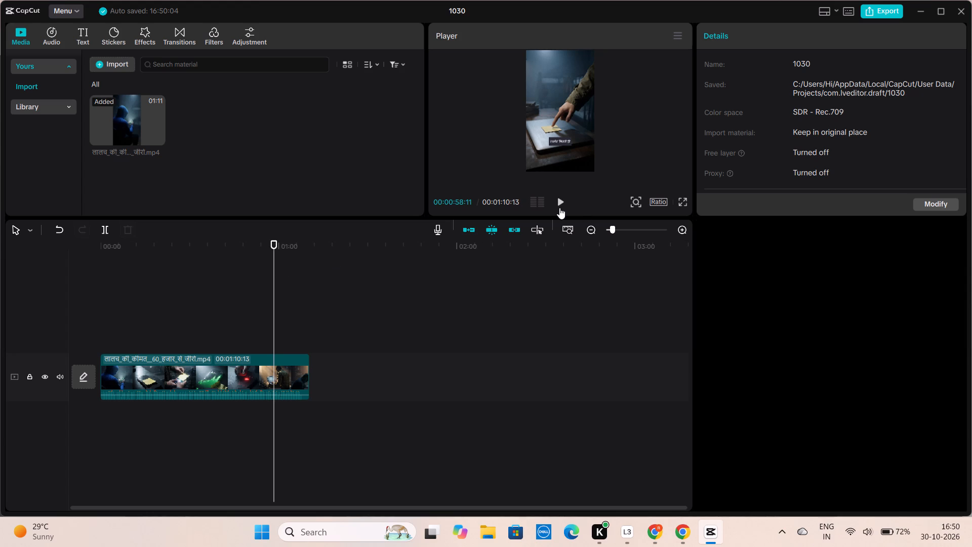
{"action": "left_click", "coordinate": [559, 207]}
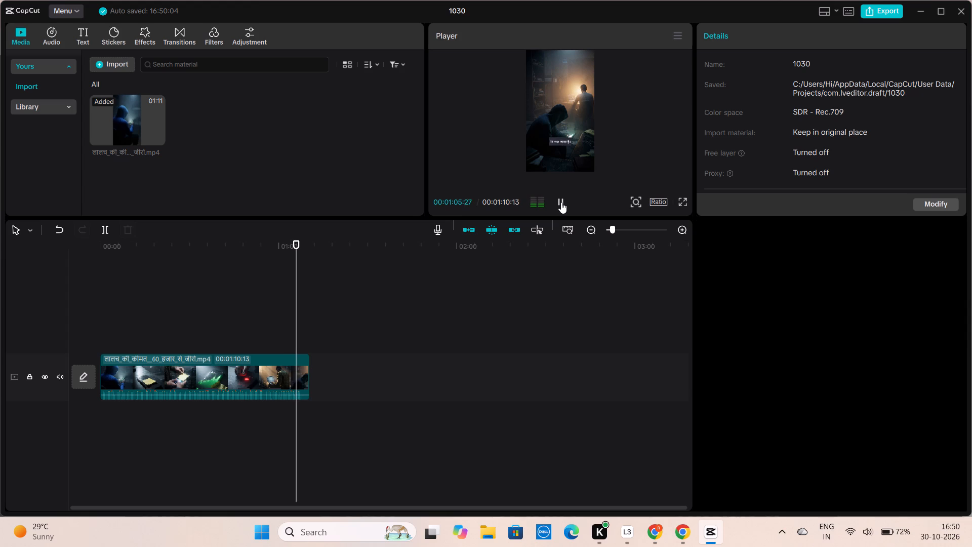
{"action": "left_click", "coordinate": [561, 202]}
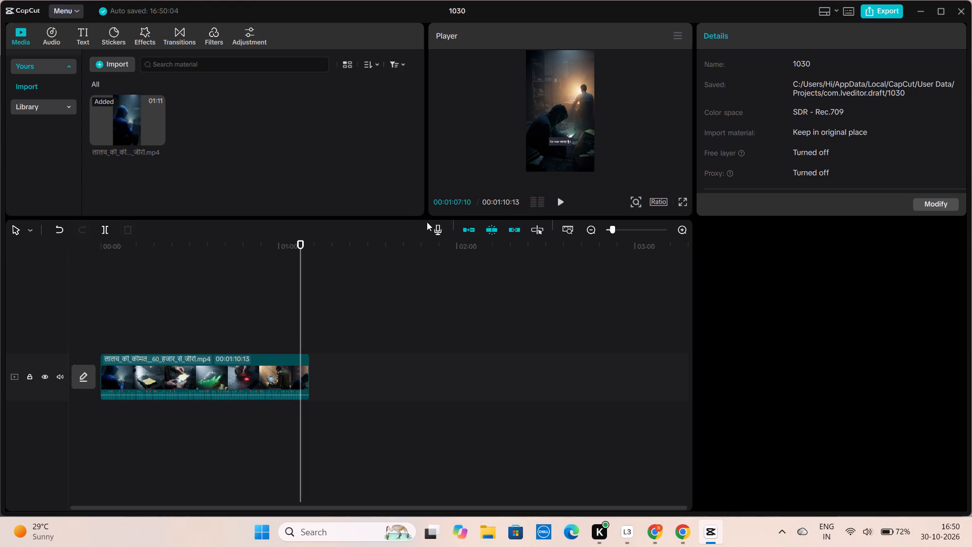
{"action": "left_click", "coordinate": [106, 226]}
Delete the short leftover segment after the split at 00:01:07:10 from the end of the timeline.
{"action": "left_click", "coordinate": [302, 374]}
{"action": "left_click", "coordinate": [128, 228]}
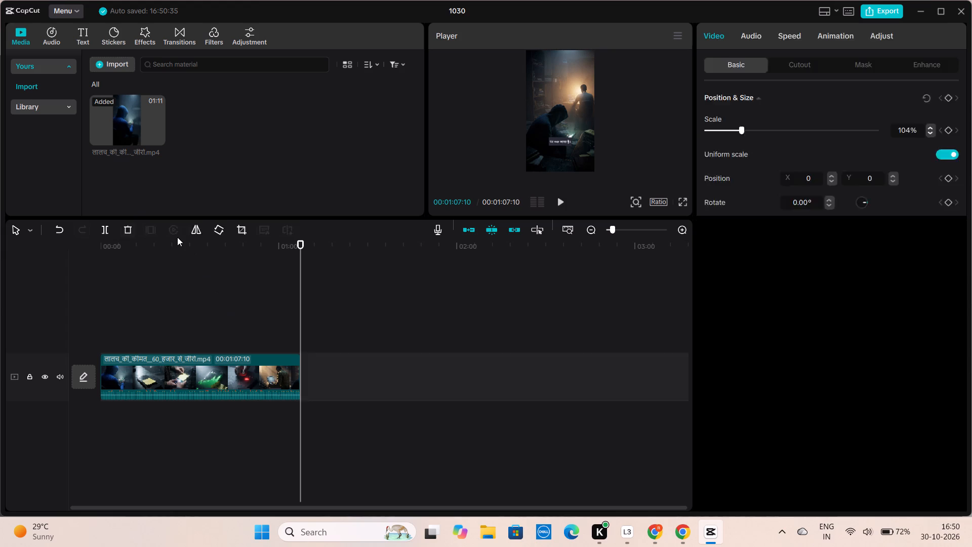
Start exporting the video and create a new folder named cap2 in Downloads for the export location.
{"action": "left_click", "coordinate": [889, 11]}
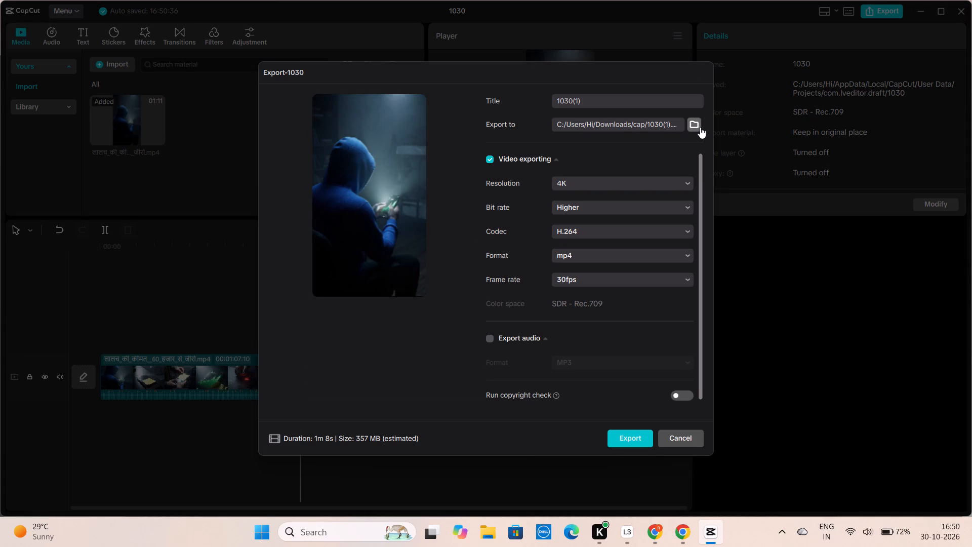
{"action": "left_click", "coordinate": [698, 127]}
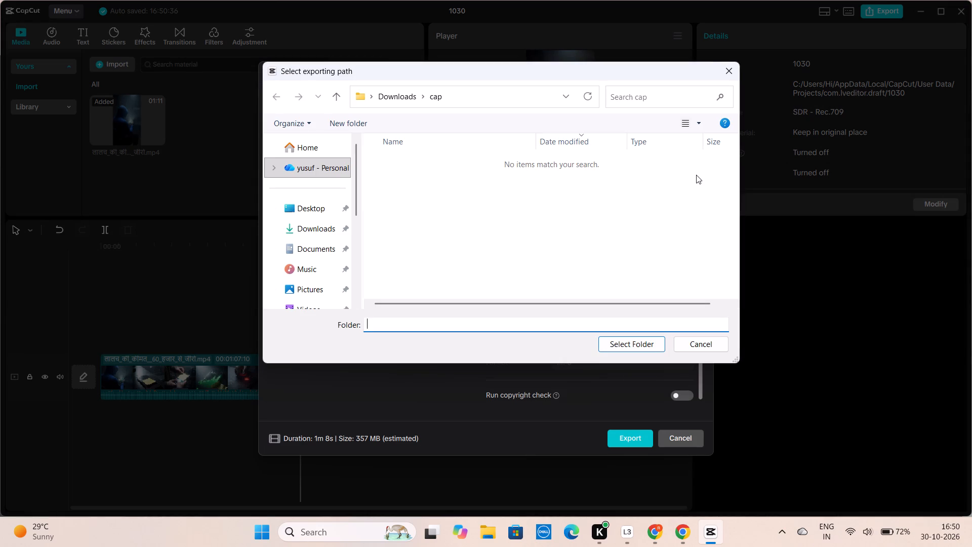
{"action": "left_click", "coordinate": [340, 231]}
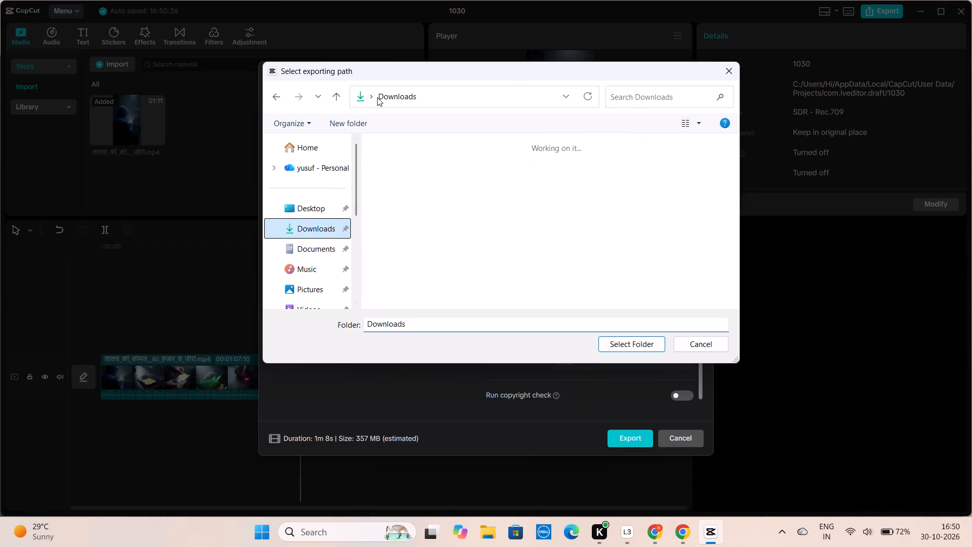
{"action": "left_click", "coordinate": [361, 128]}
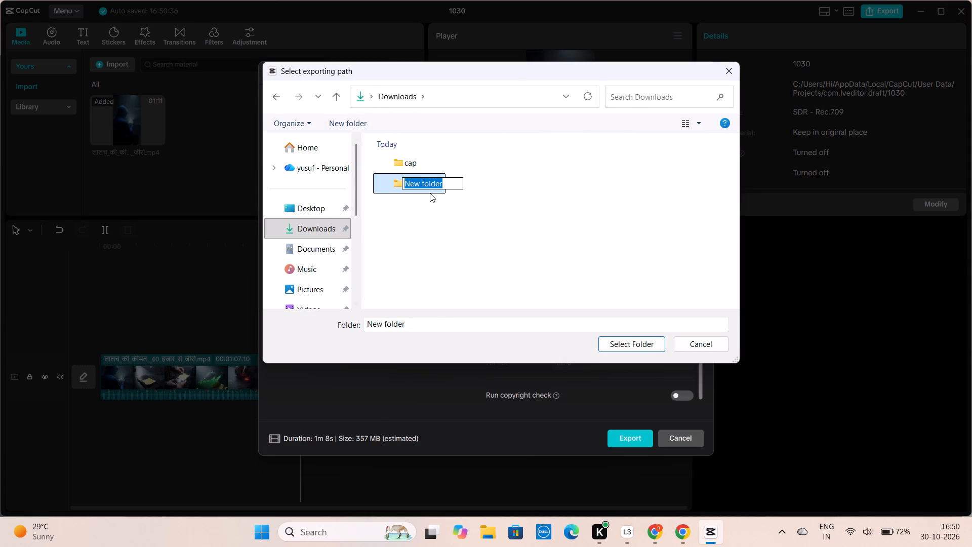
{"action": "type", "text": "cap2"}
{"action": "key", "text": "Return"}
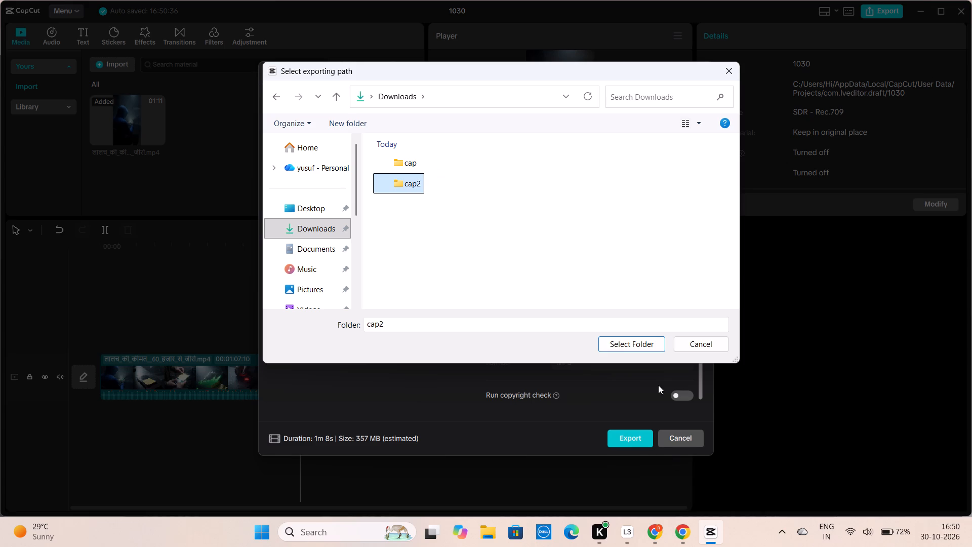
Confirm the cap2 folder in Downloads as the export location for the video.
{"action": "left_click", "coordinate": [648, 345]}
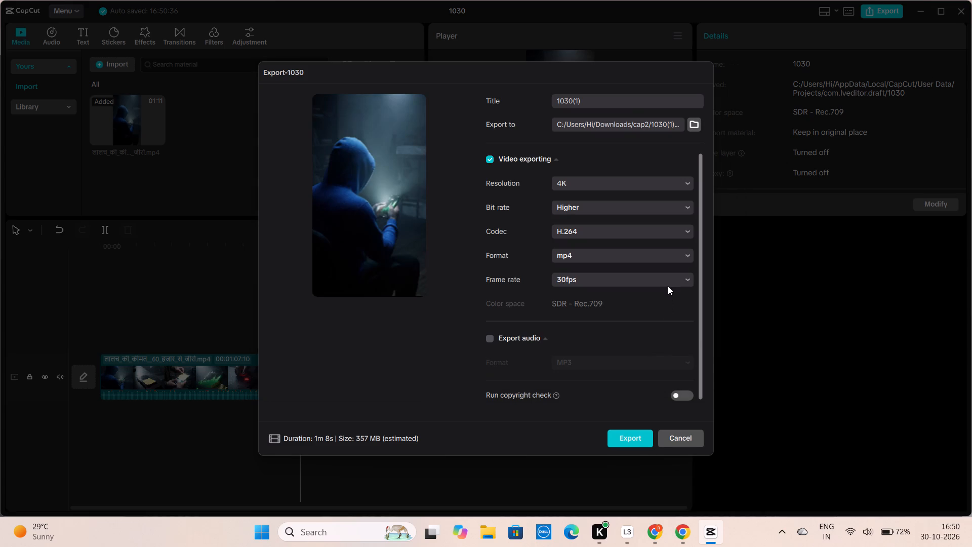
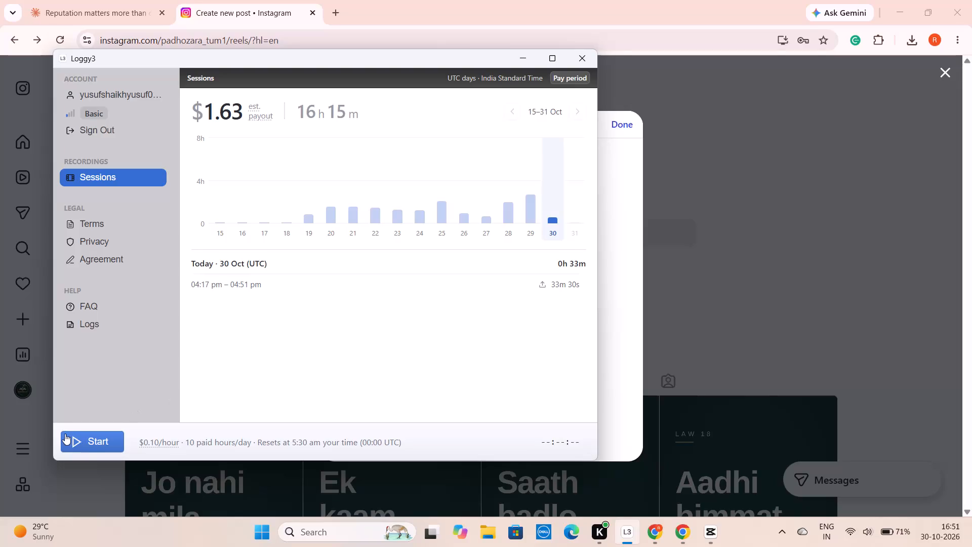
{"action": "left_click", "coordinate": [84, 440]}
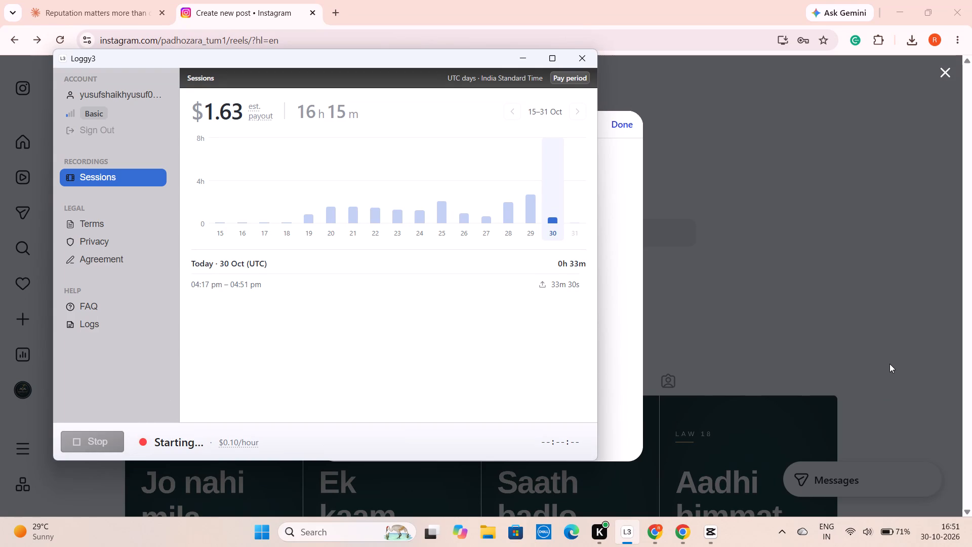
Return to Instagram in Chrome and close the completed post dialog over the profile's reels page.
{"action": "left_click", "coordinate": [727, 255]}
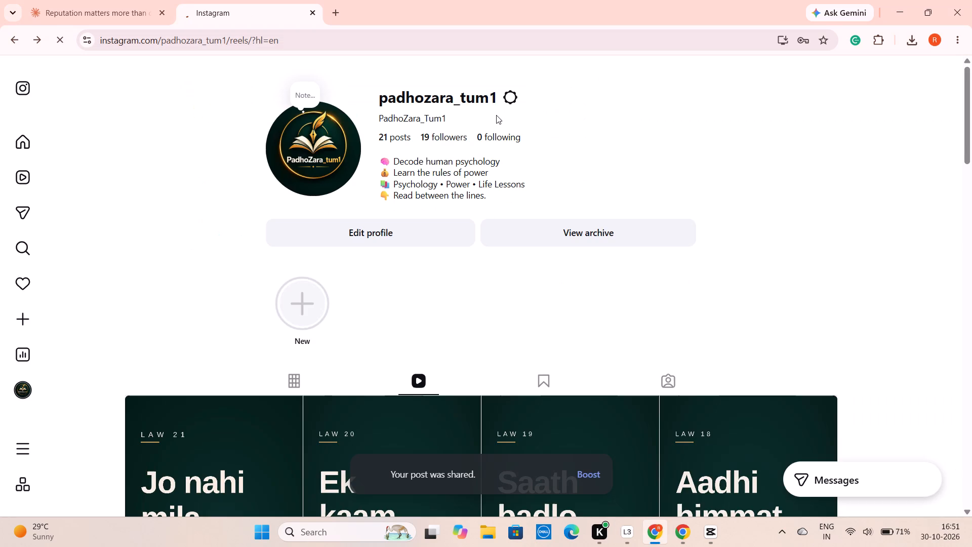
Switch to CapCut to continue with the reel videos.
{"action": "left_click", "coordinate": [711, 535]}
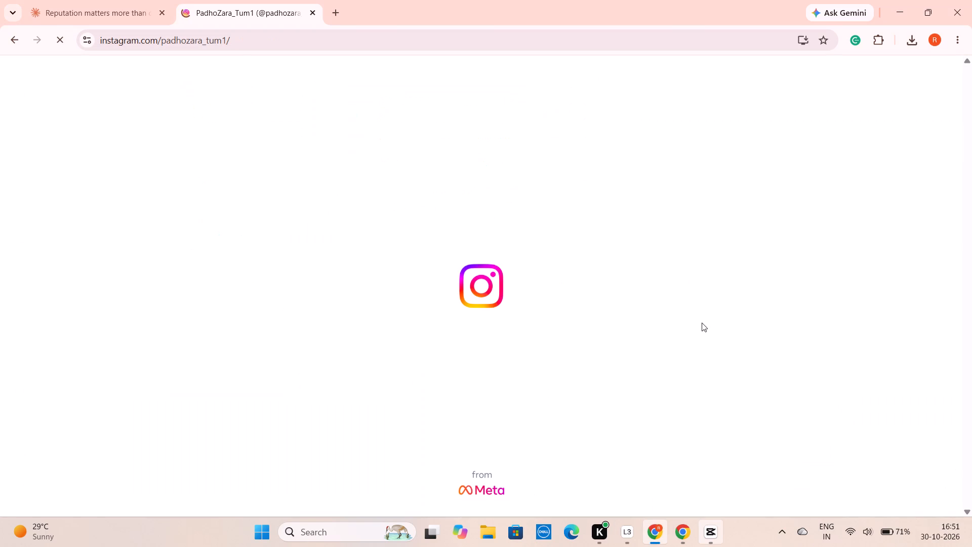
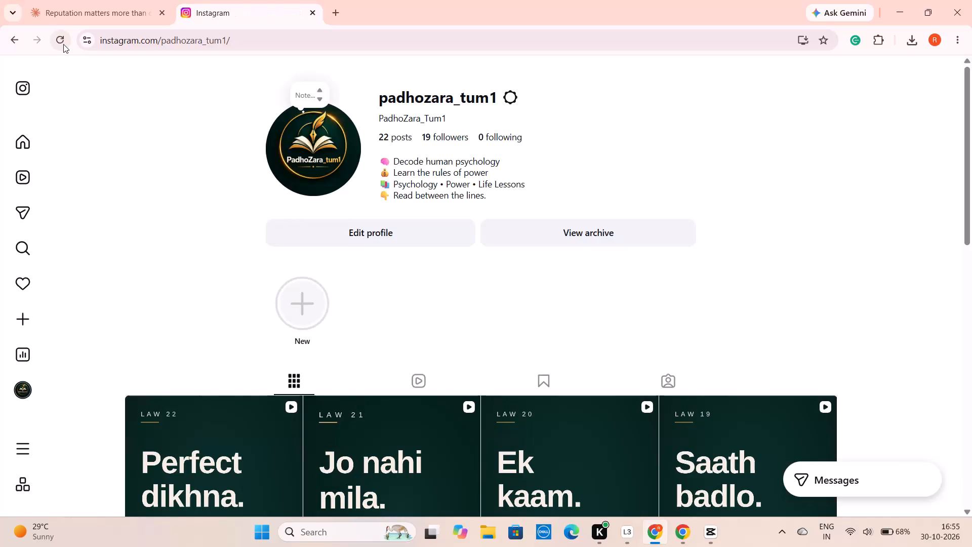
Check the latest published reels in the Reels section of the padhozara_tum1 Instagram profile, and switch back to CapCut.
{"action": "left_click", "coordinate": [410, 376]}
{"action": "scroll", "coordinate": [744, 277], "scroll_direction": "down", "scroll_amount": 4}
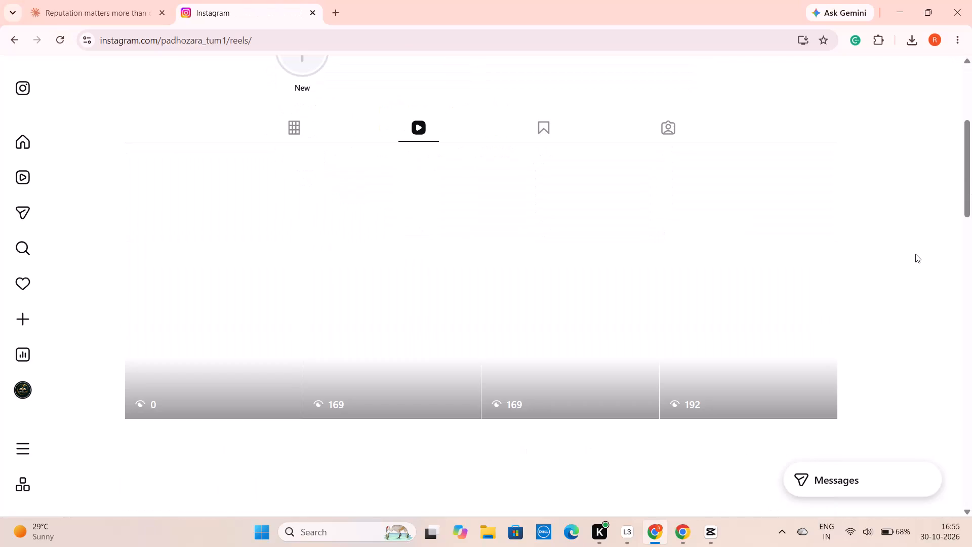
{"action": "scroll", "coordinate": [915, 254], "scroll_direction": "down", "scroll_amount": 1}
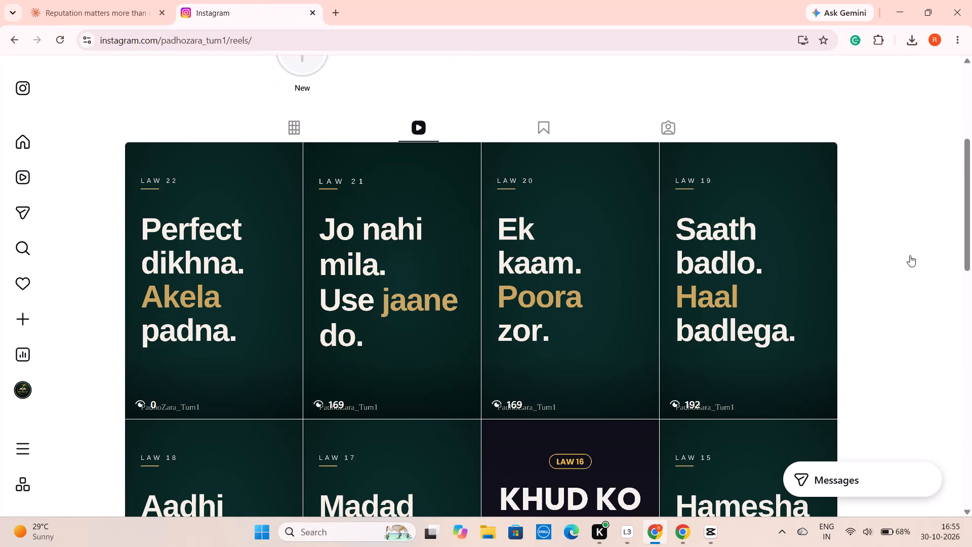
{"action": "left_click", "coordinate": [707, 534]}
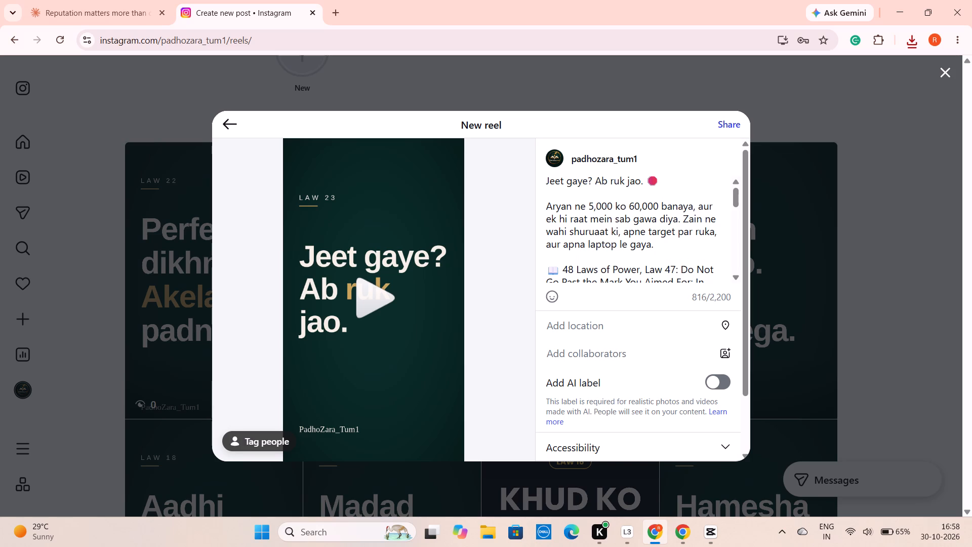
Delete the caption paragraph beginning "Aryan ne 5,000 ko 60,000 banaya" along with the extra blank line it leaves.
{"action": "left_click_drag", "start_coordinate": [546, 205], "coordinate": [609, 253]}
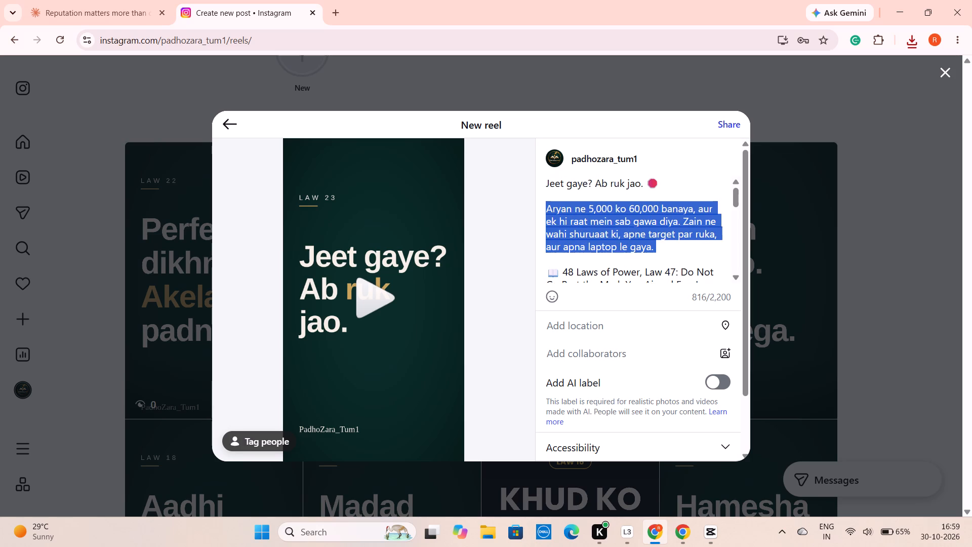
{"action": "left_click_drag", "start_coordinate": [609, 253], "coordinate": [616, 256]}
{"action": "key", "text": "Delete"}
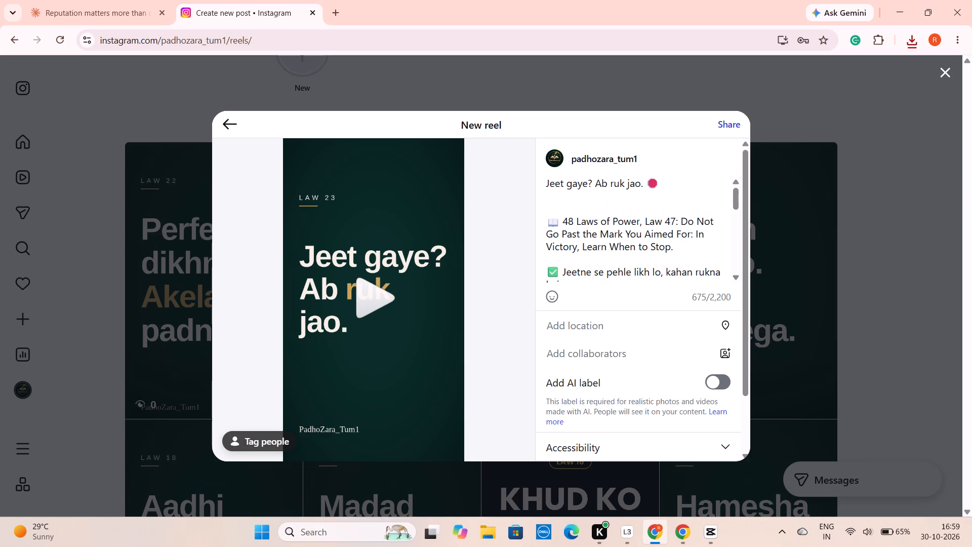
{"action": "key", "text": "Return"}
{"action": "key", "text": "BackSpace"}
{"action": "key", "text": "BackSpace"}
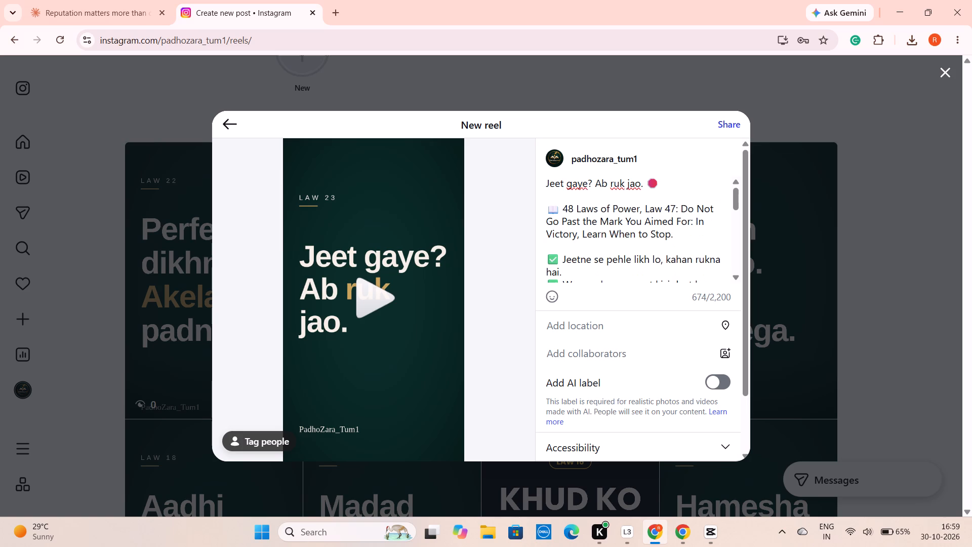
Turn on the AI label, auto-generated captions, and hiding of like and view counts for the new reel.
{"action": "scroll", "coordinate": [679, 212], "scroll_direction": "down", "scroll_amount": 4}
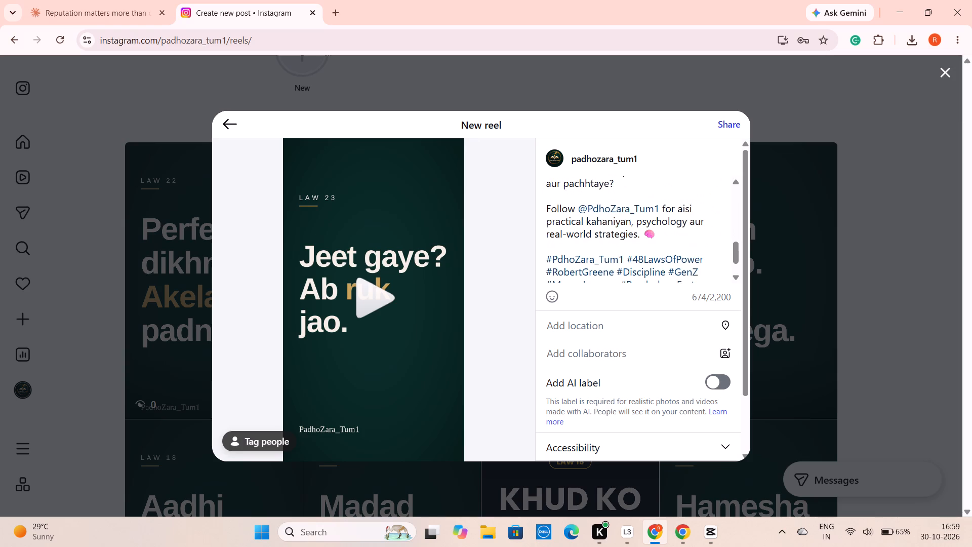
{"action": "scroll", "coordinate": [679, 212], "scroll_direction": "down", "scroll_amount": 4}
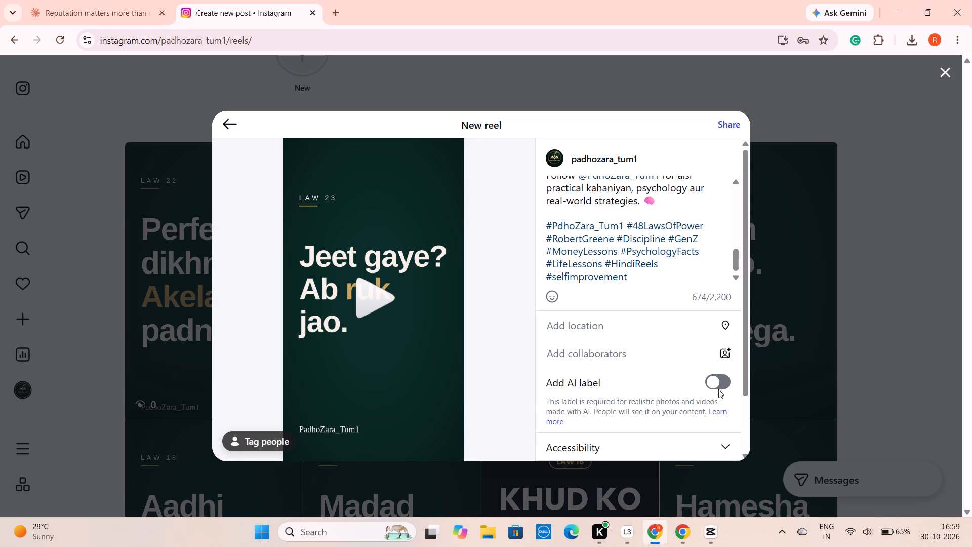
{"action": "left_click", "coordinate": [717, 375]}
{"action": "left_click", "coordinate": [723, 446]}
{"action": "scroll", "coordinate": [679, 352], "scroll_direction": "down", "scroll_amount": 4}
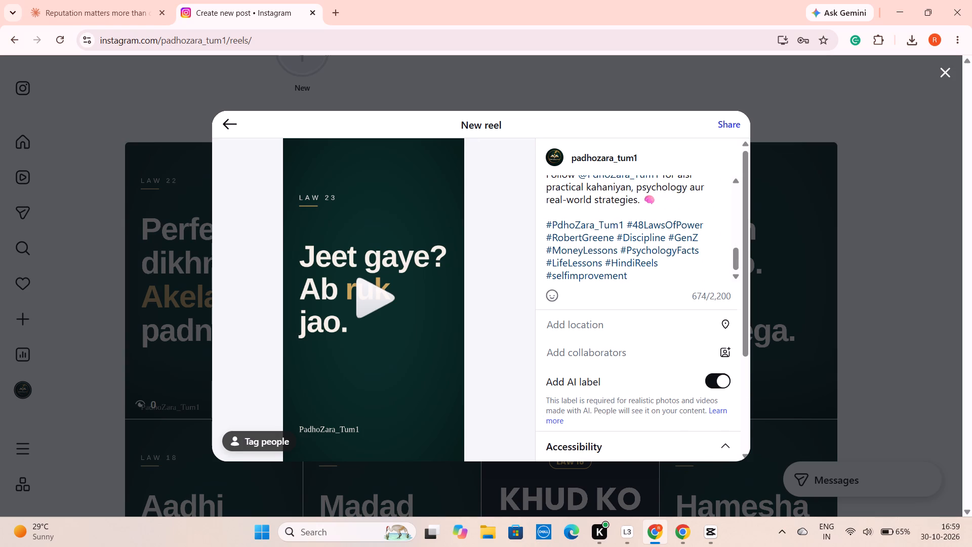
{"action": "left_click", "coordinate": [713, 325]}
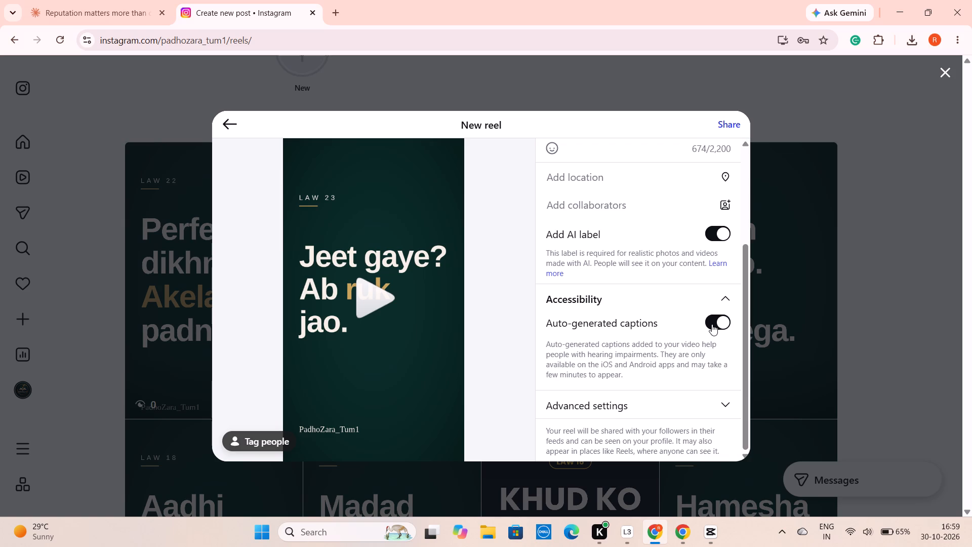
{"action": "left_click", "coordinate": [728, 402]}
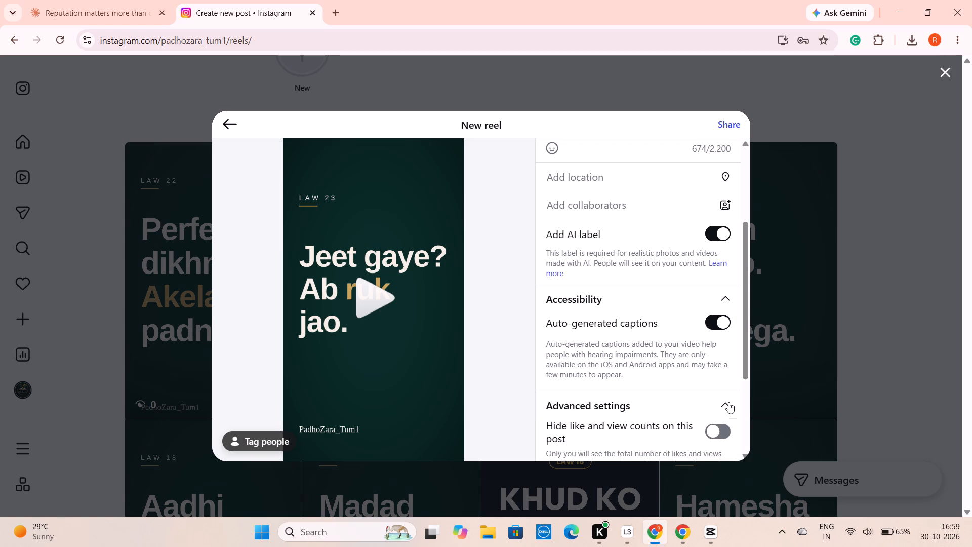
{"action": "scroll", "coordinate": [708, 429], "scroll_direction": "down", "scroll_amount": 2}
{"action": "left_click", "coordinate": [717, 300]}
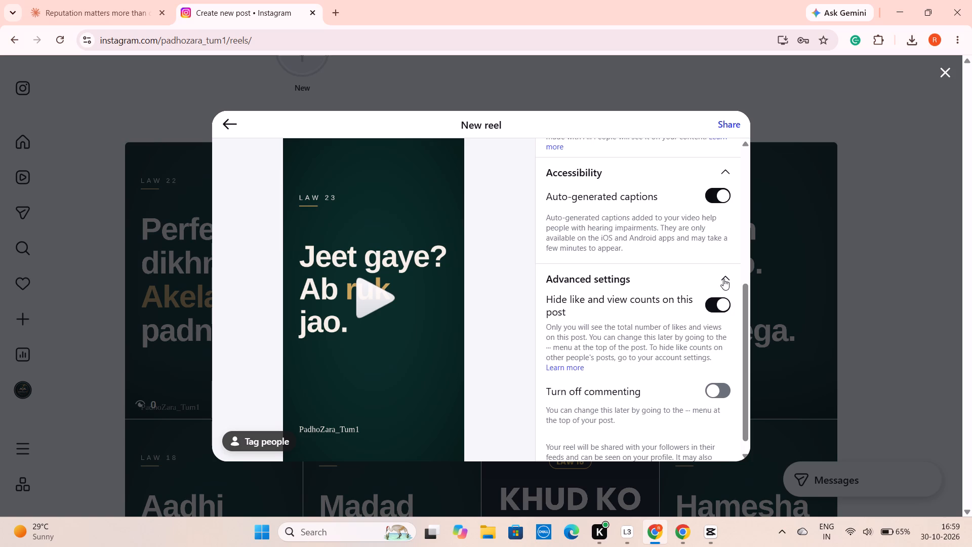
{"action": "left_click", "coordinate": [723, 279]}
Check the caption from its beginning and share the Law 23 reel.
{"action": "scroll", "coordinate": [610, 249], "scroll_direction": "up", "scroll_amount": 7}
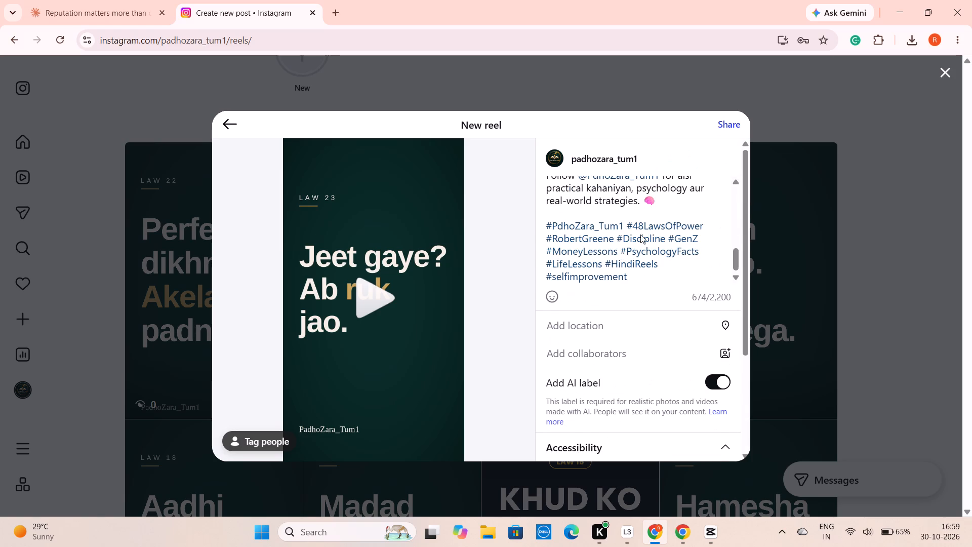
{"action": "scroll", "coordinate": [640, 235], "scroll_direction": "up", "scroll_amount": 6}
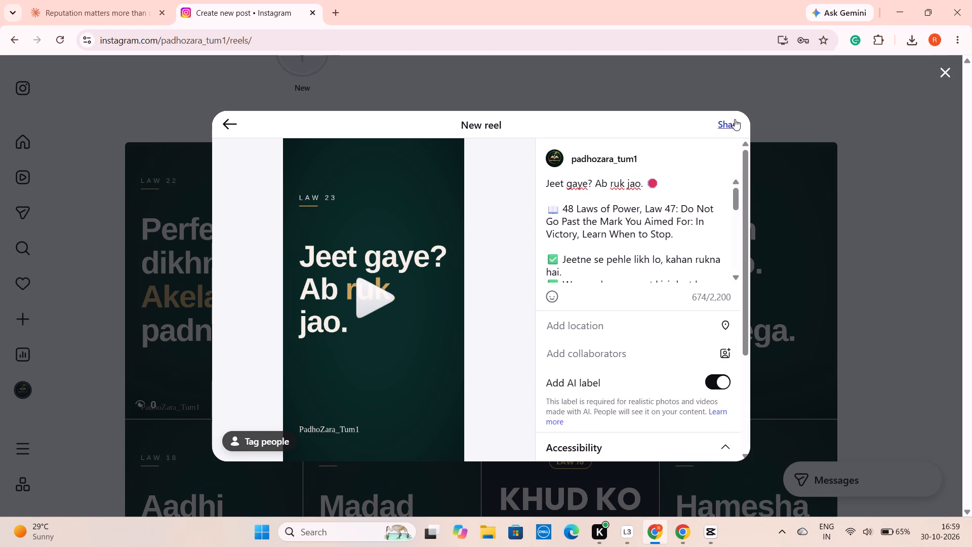
{"action": "left_click", "coordinate": [735, 122]}
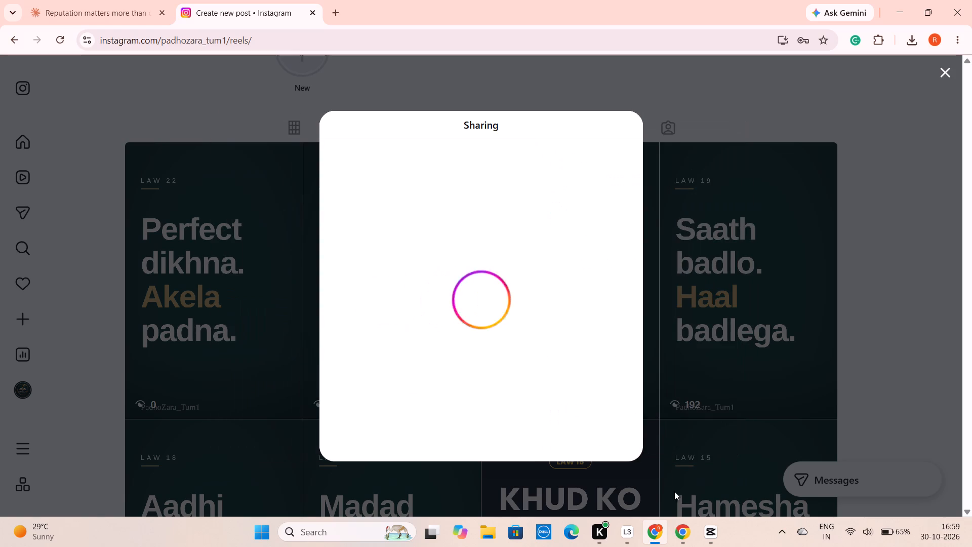
Switch to CapCut and close the export window of project 1030.
{"action": "left_click", "coordinate": [713, 534]}
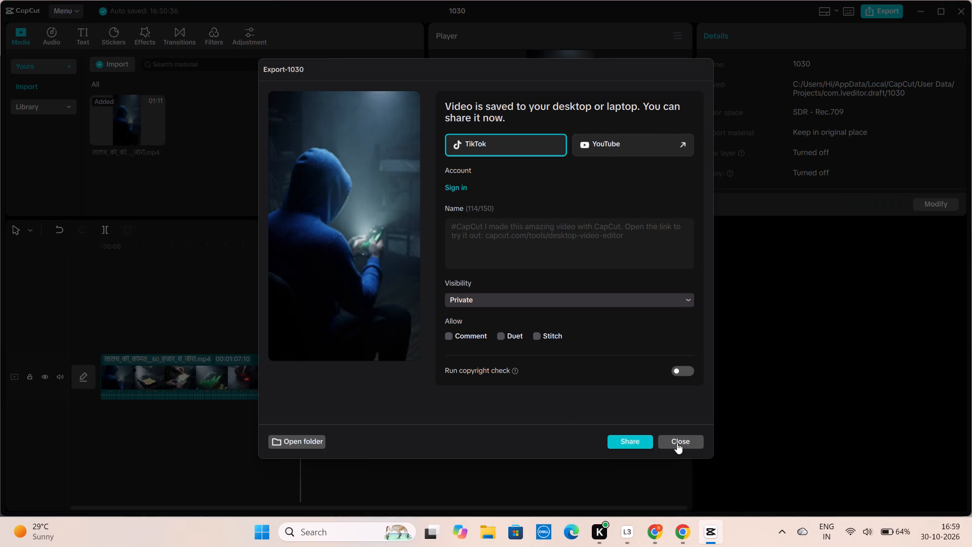
{"action": "left_click", "coordinate": [677, 443]}
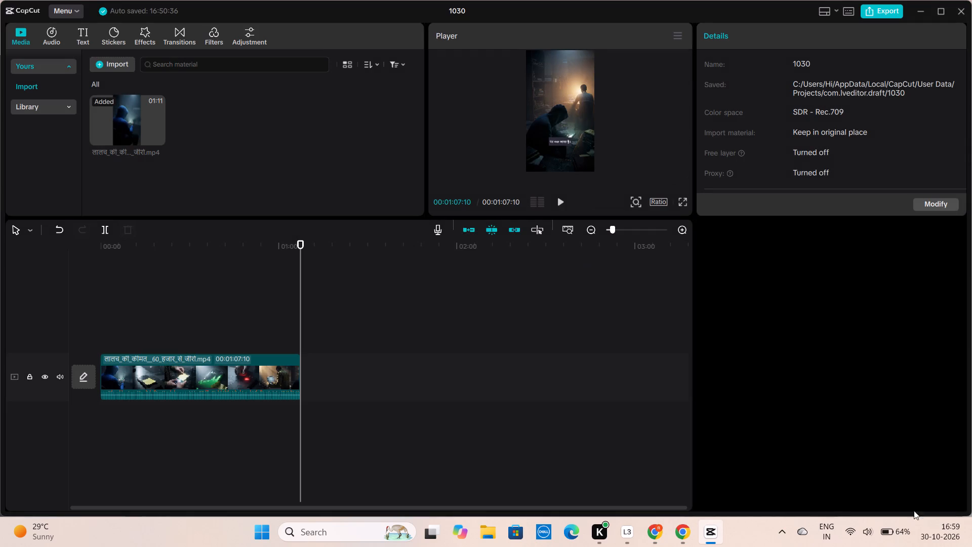